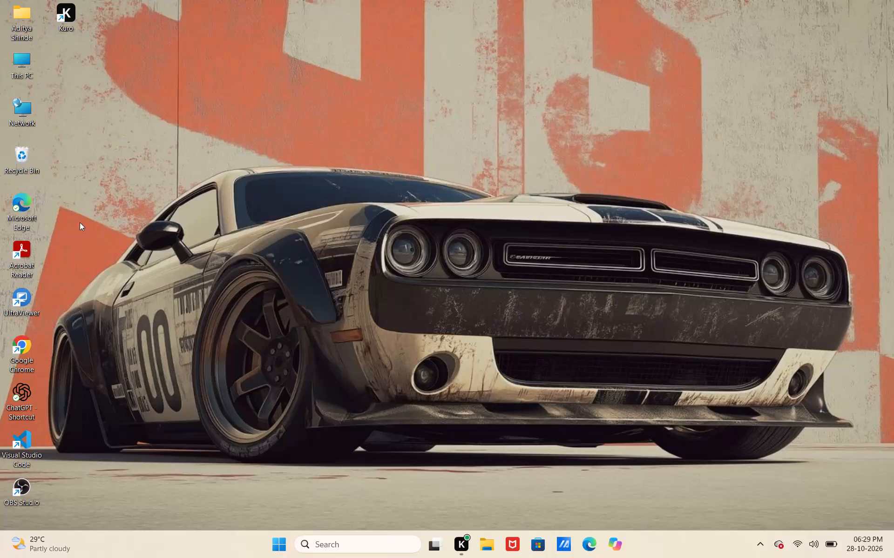
Open Canva in Google Chrome and open the recent GREENLIFE presentation for editing.
click(32, 358)
double_click(32, 358)
text(ca)
click(108, 67)
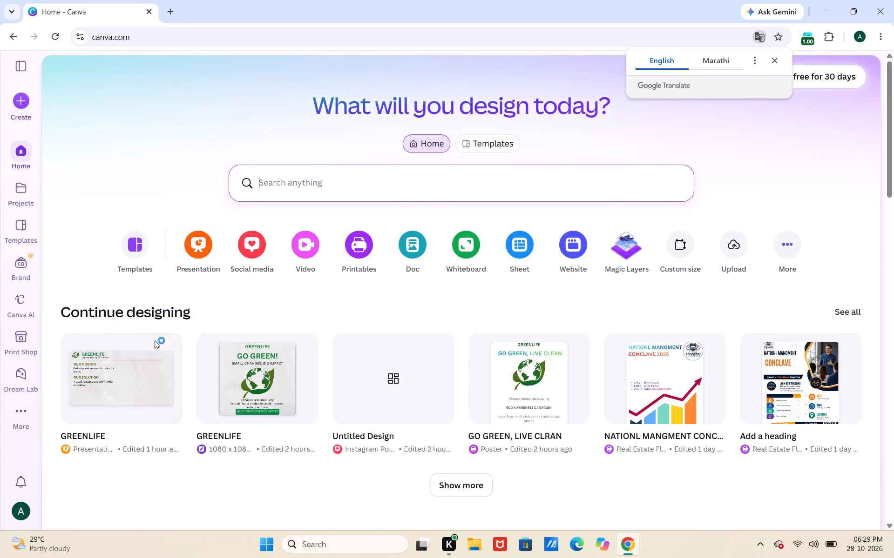
click(148, 372)
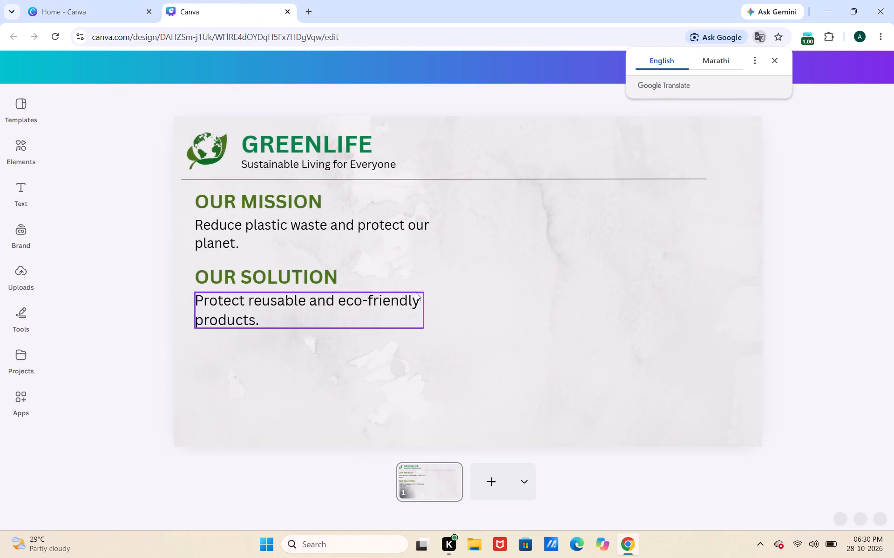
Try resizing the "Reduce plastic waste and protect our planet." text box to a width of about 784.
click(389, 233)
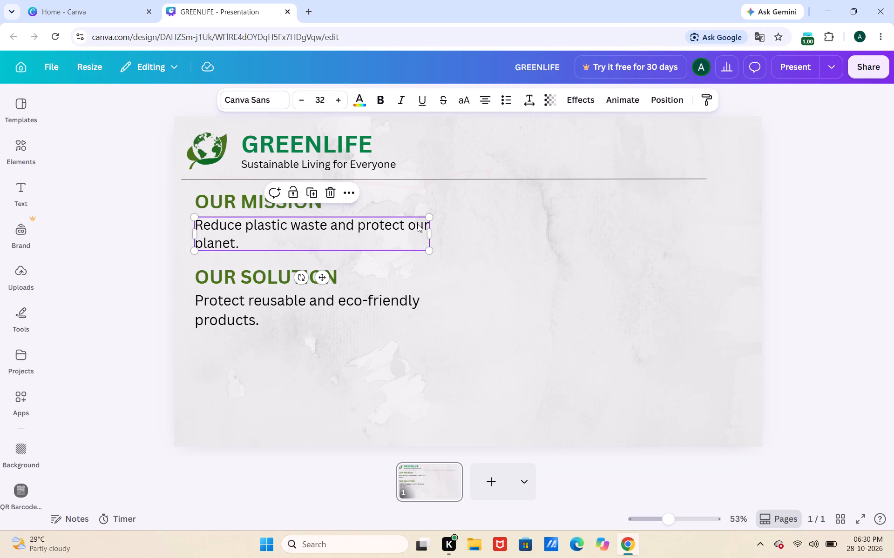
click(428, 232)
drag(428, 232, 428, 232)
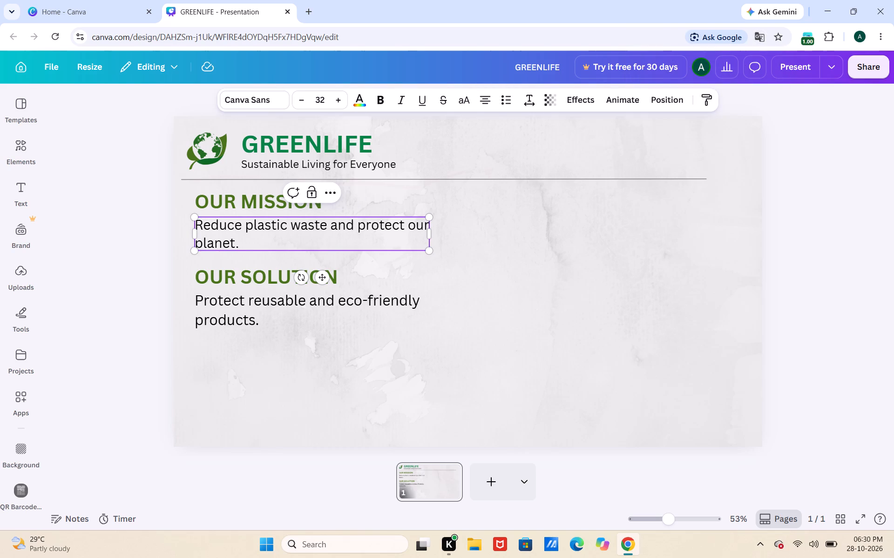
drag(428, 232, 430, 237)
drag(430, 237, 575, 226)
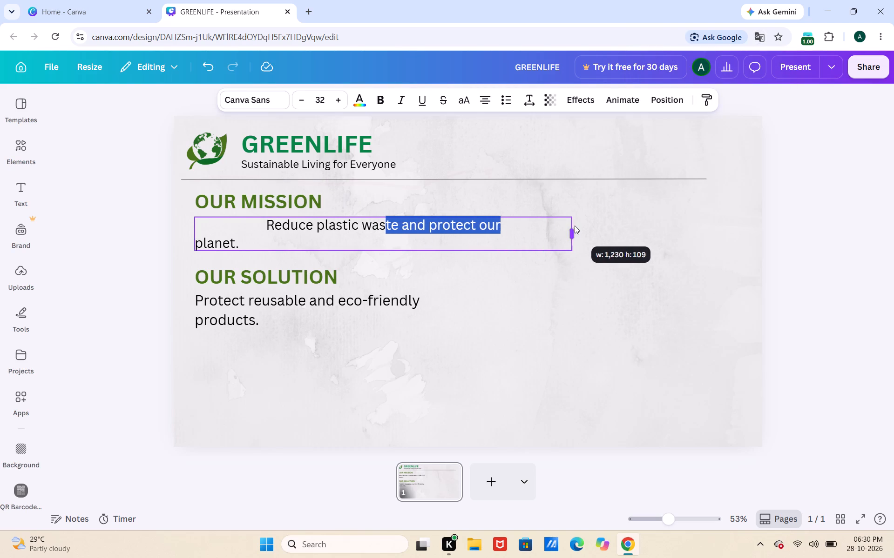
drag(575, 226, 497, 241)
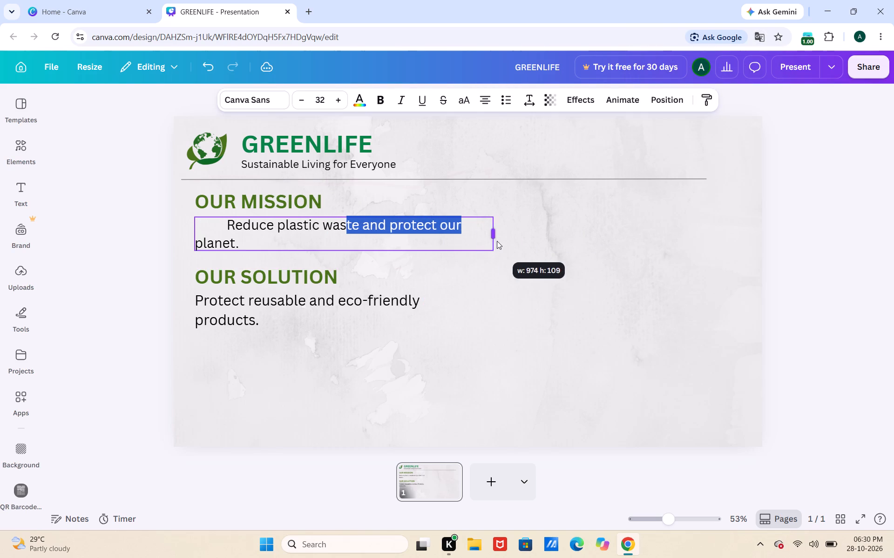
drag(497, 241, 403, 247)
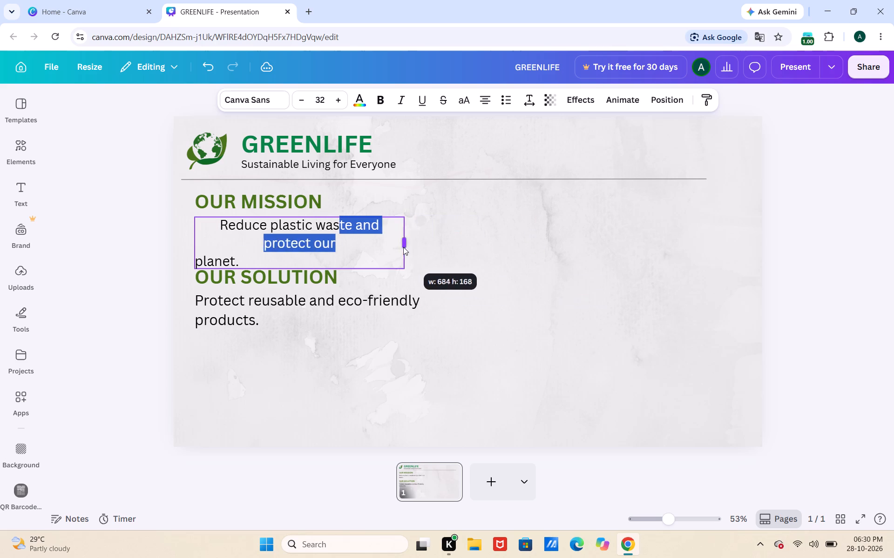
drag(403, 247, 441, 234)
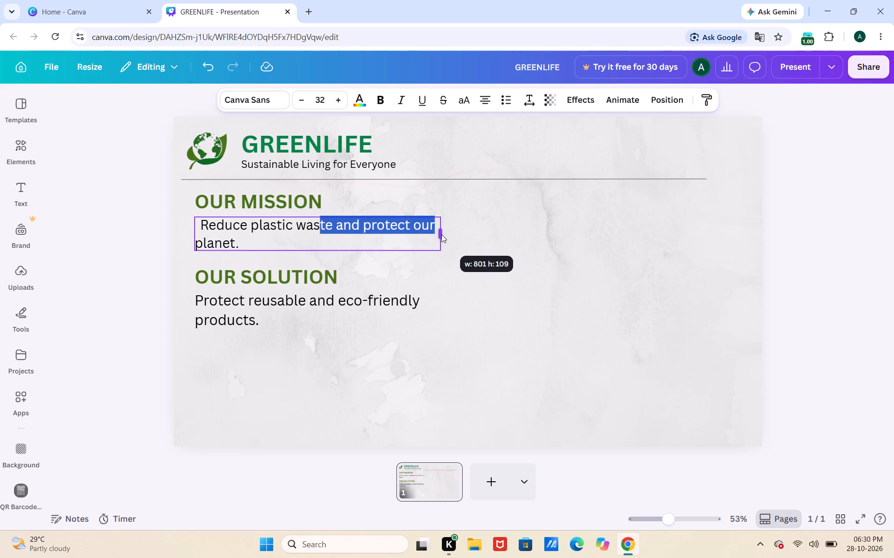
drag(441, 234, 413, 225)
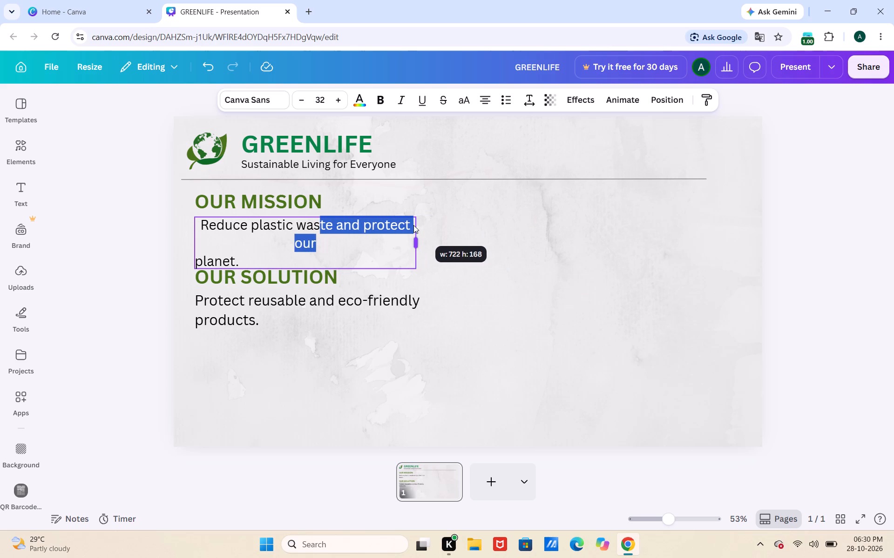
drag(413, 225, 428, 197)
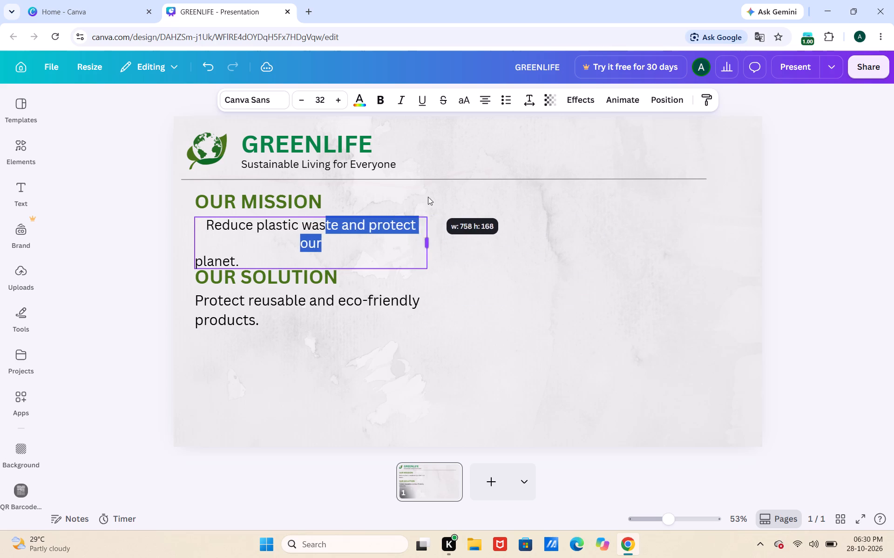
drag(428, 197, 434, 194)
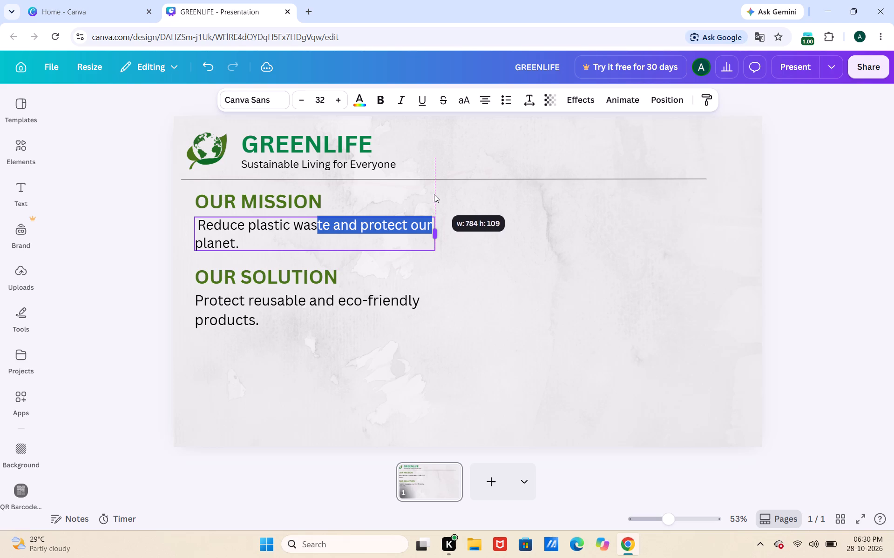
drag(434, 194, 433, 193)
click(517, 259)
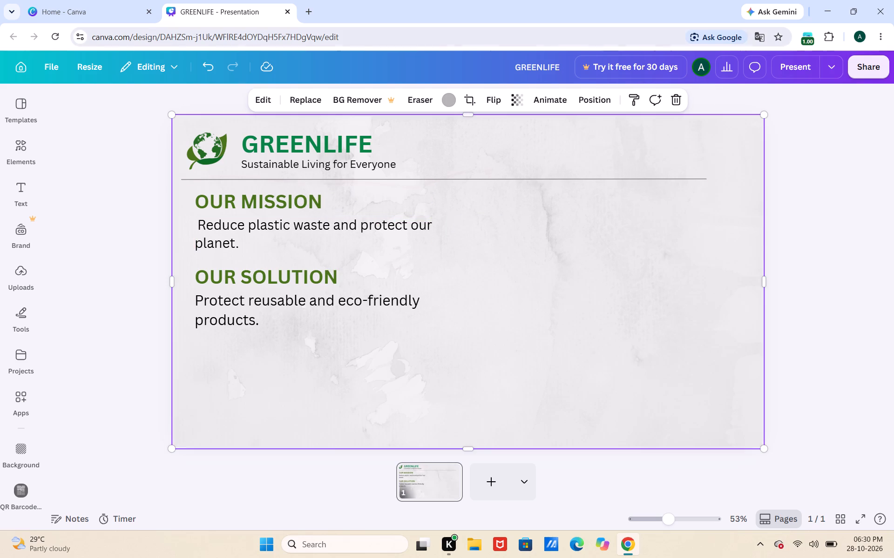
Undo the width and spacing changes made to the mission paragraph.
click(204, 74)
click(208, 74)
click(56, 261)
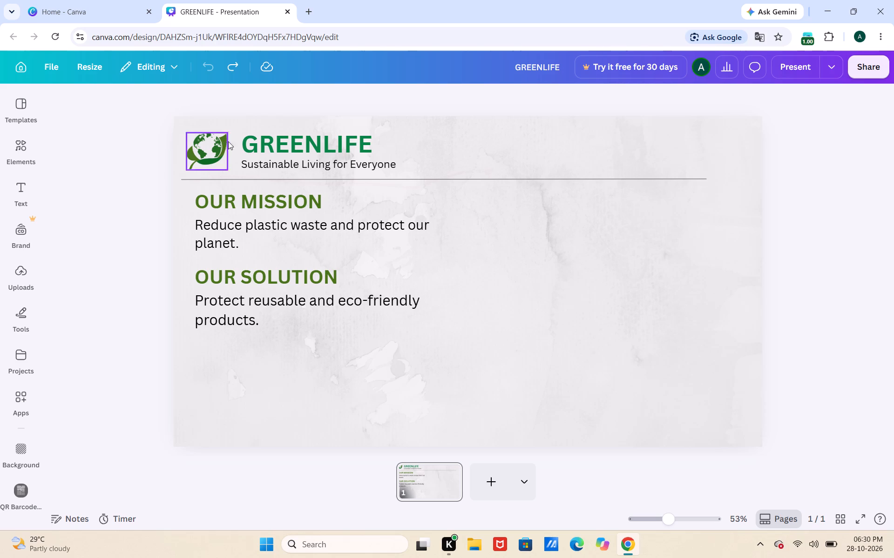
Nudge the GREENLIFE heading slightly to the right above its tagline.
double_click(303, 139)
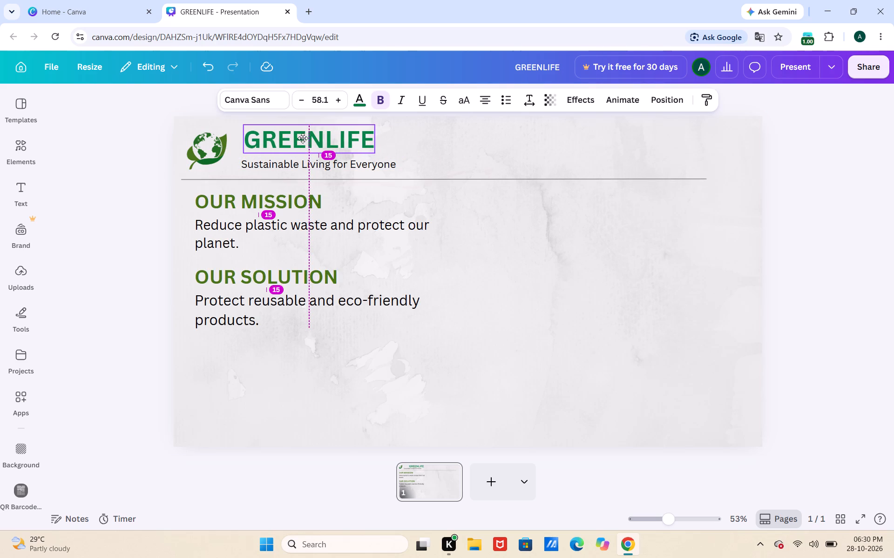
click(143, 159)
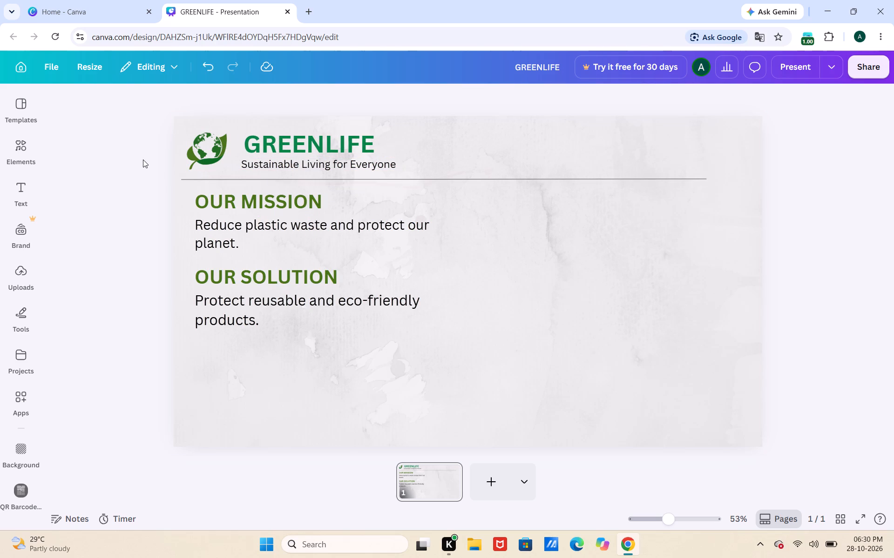
Show the presentation templates beside the slide.
click(193, 120)
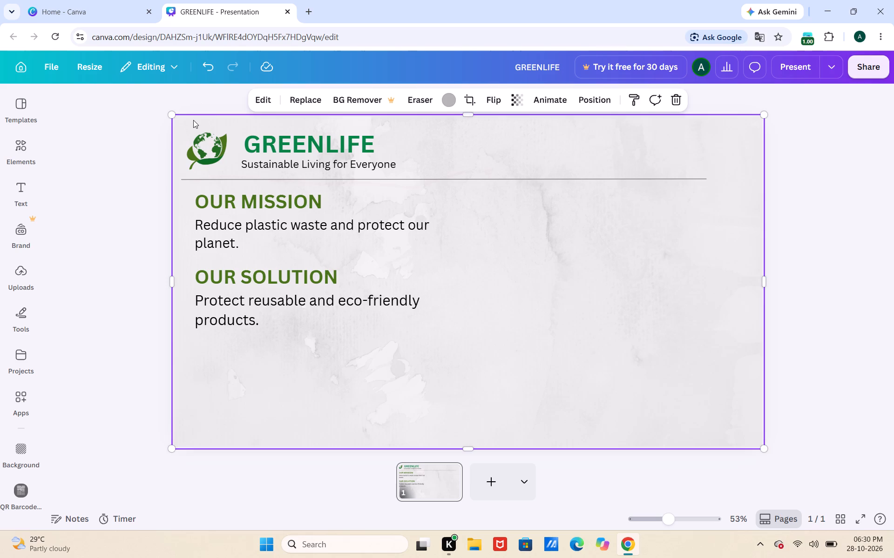
drag(42, 225, 25, 128)
click(25, 128)
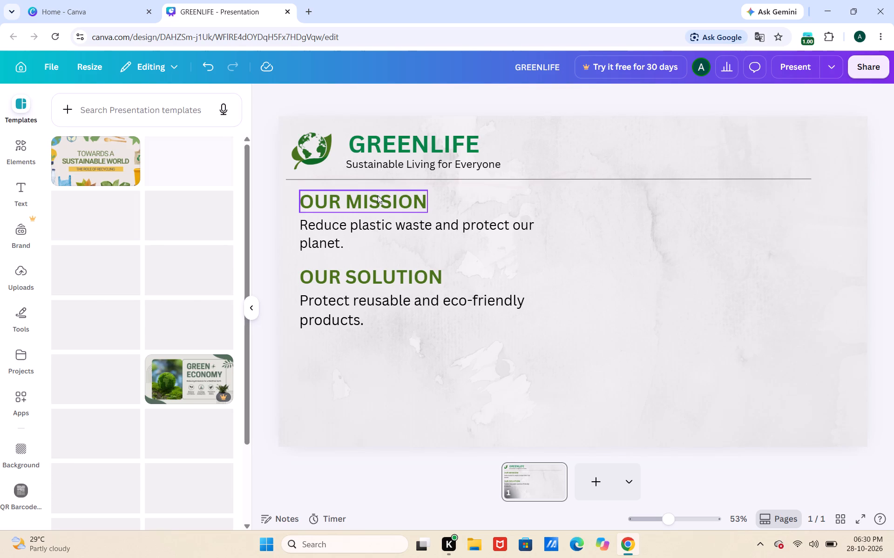
Shift the divider line below the header rightwards so it sits roughly centred across the slide.
scroll(378, 195, left, 1)
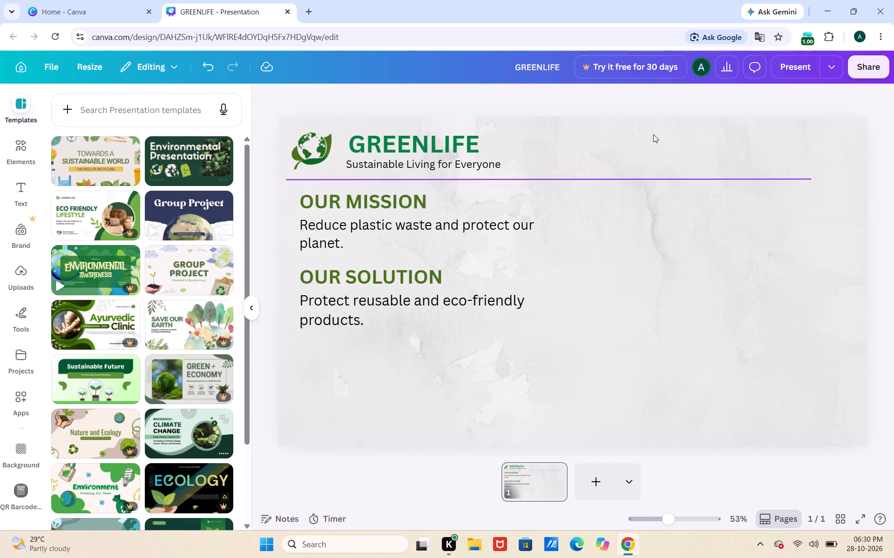
scroll(653, 134, left, 1)
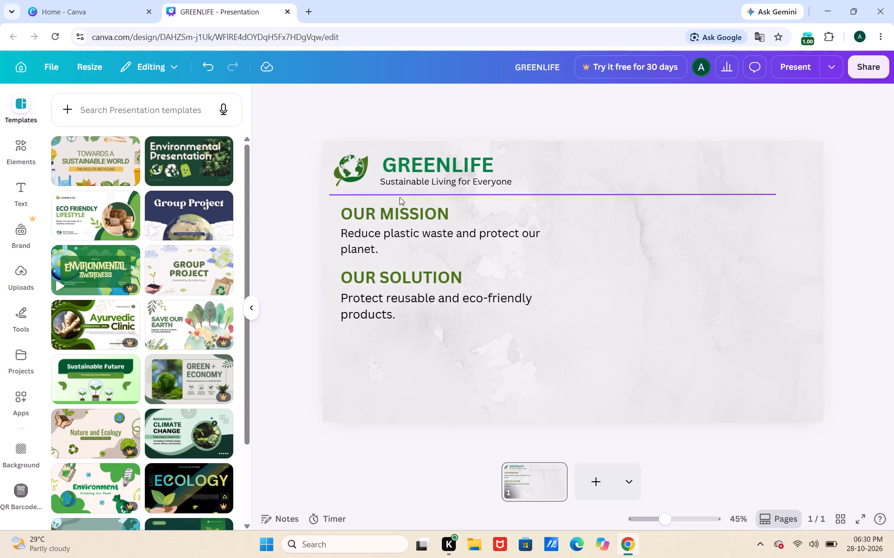
drag(399, 193, 415, 193)
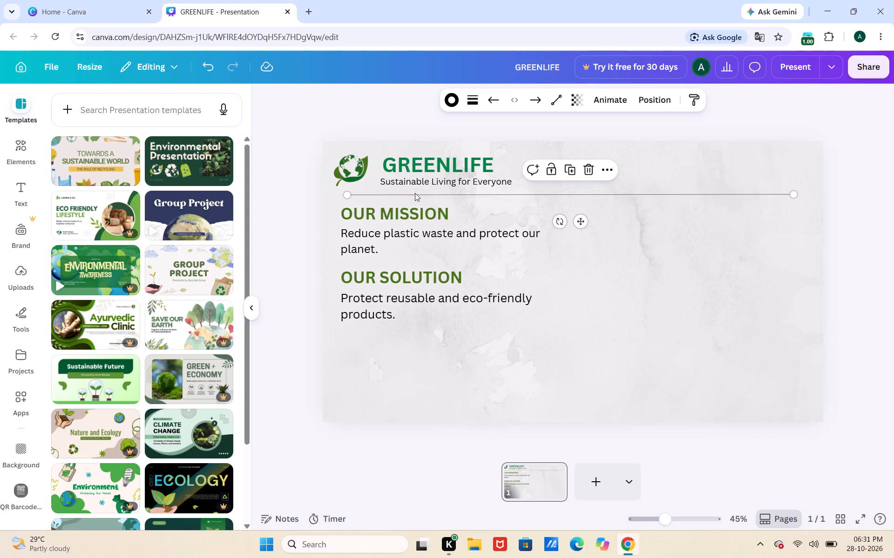
Move the GREENLIFE heading, its tagline and the globe-leaf logo rightwards, lining the logo up with the divider line's left end.
drag(407, 169, 430, 167)
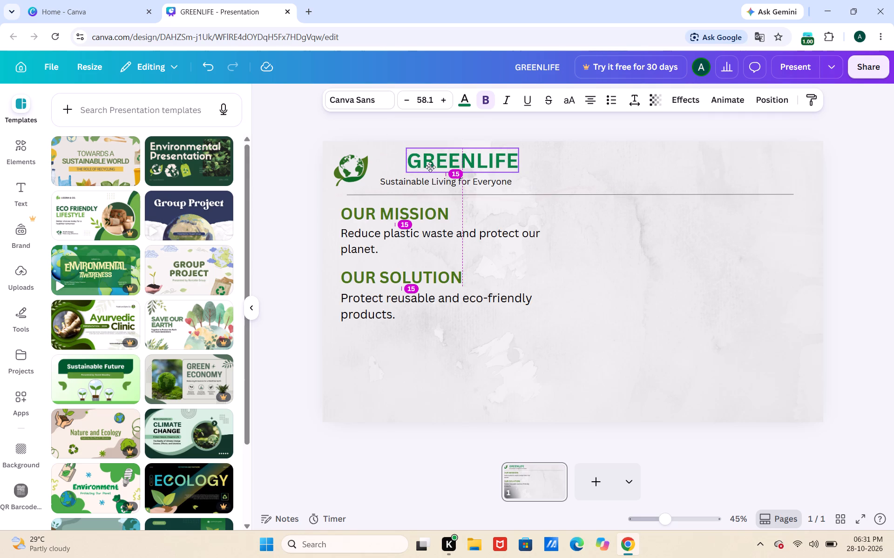
drag(430, 167, 413, 169)
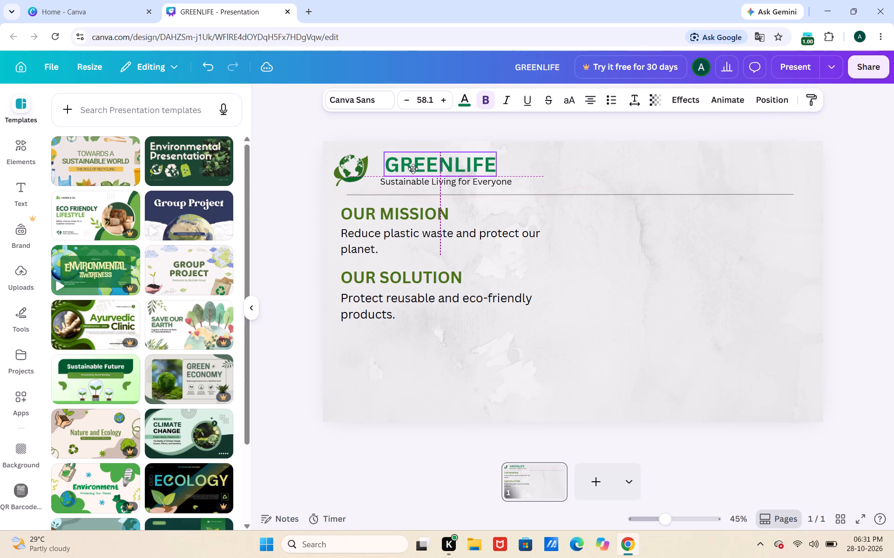
drag(413, 169, 414, 169)
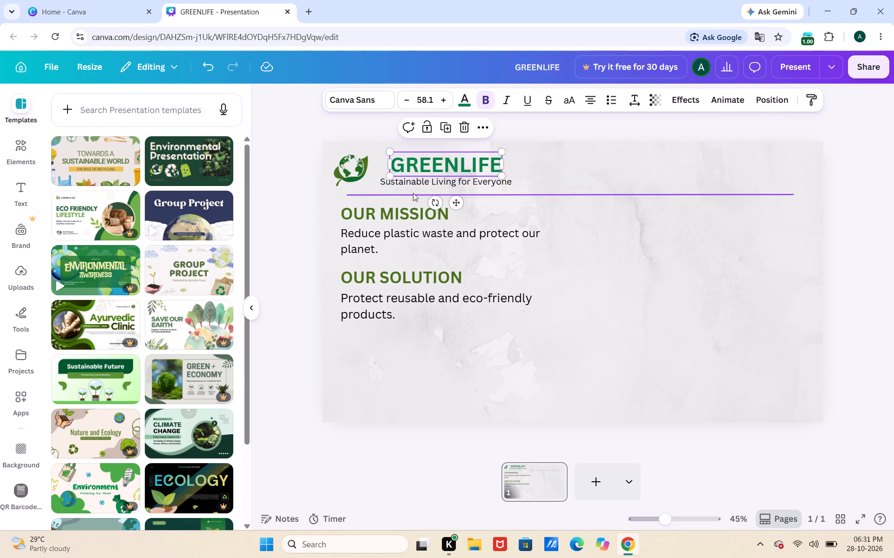
drag(419, 182, 427, 182)
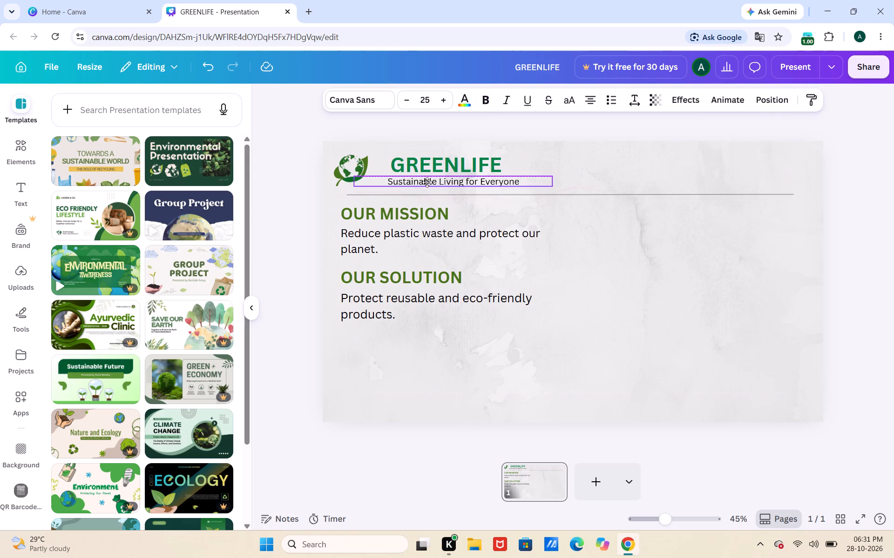
drag(427, 182, 430, 182)
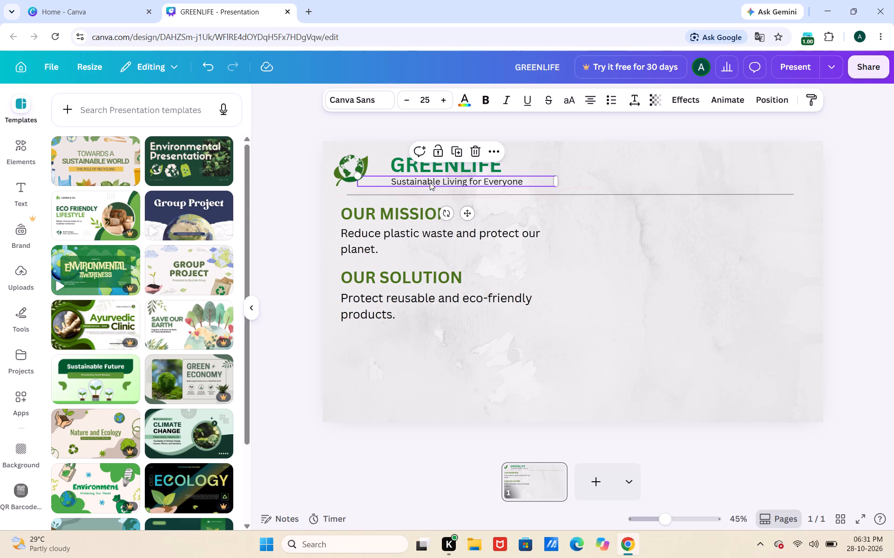
drag(366, 163, 379, 165)
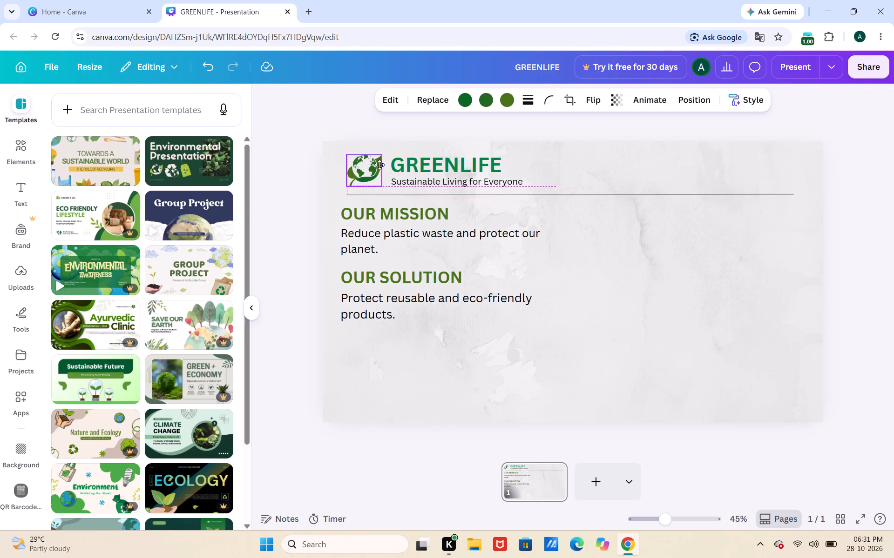
drag(379, 165, 379, 165)
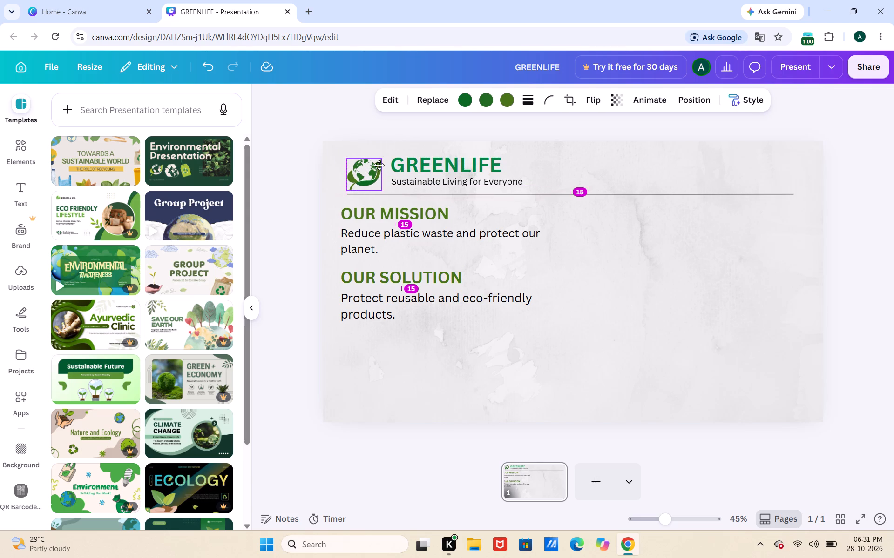
drag(379, 165, 379, 164)
Shift the OUR MISSION and OUR SOLUTION headings and their paragraphs rightwards to line up roughly with the logo and divider line.
drag(406, 210, 435, 207)
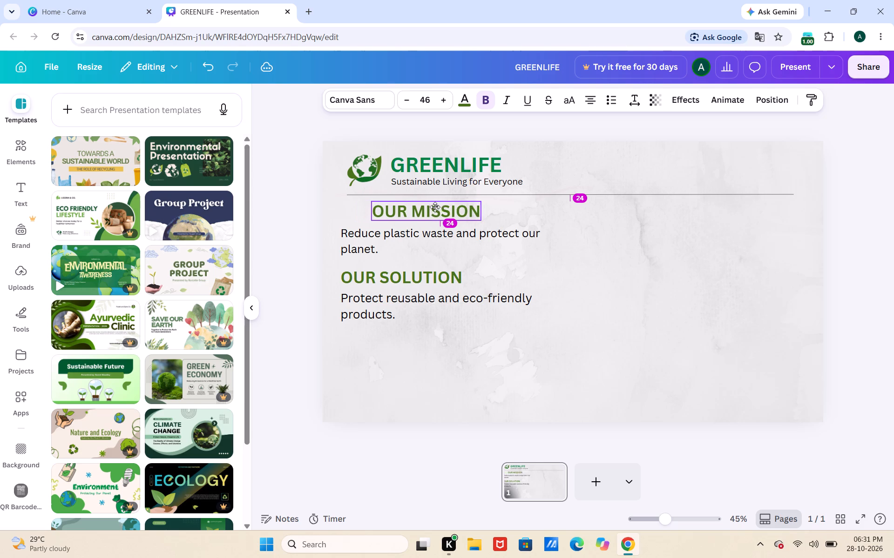
drag(435, 207, 415, 211)
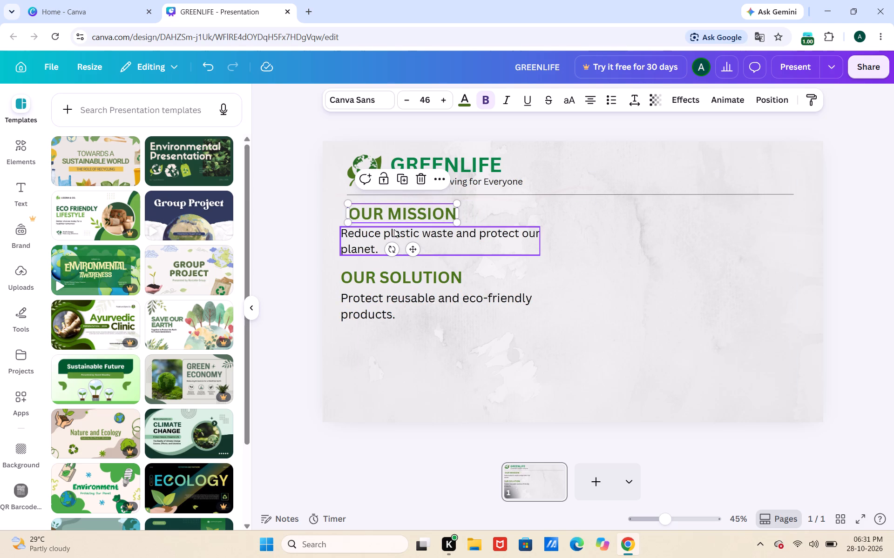
drag(394, 229, 405, 229)
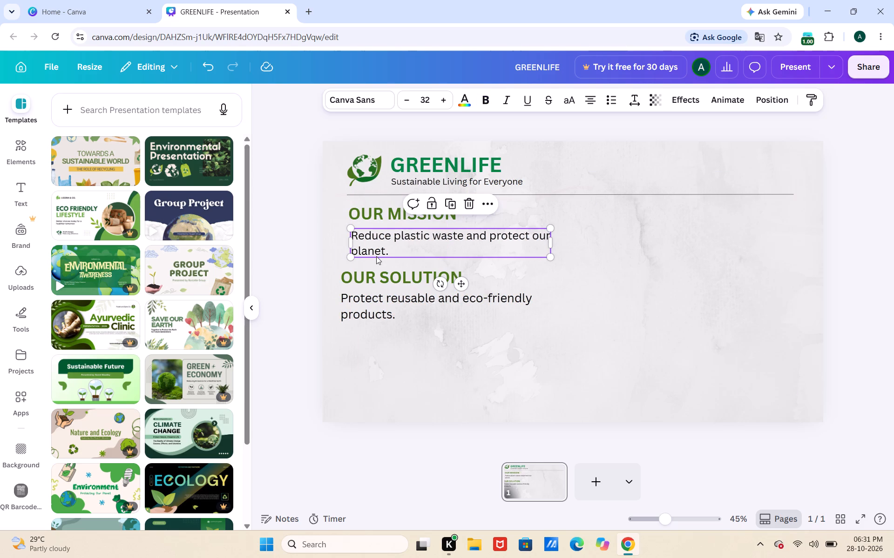
drag(366, 273, 377, 273)
drag(374, 294, 380, 294)
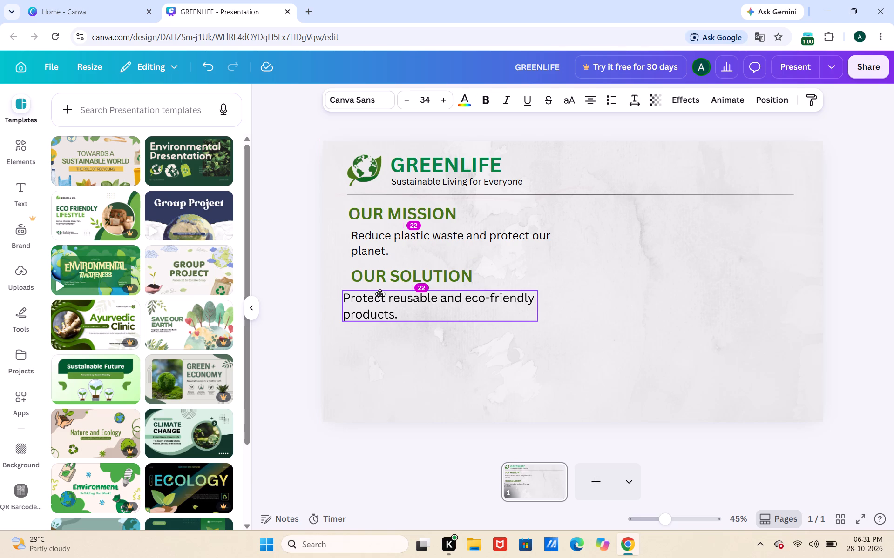
drag(380, 294, 383, 293)
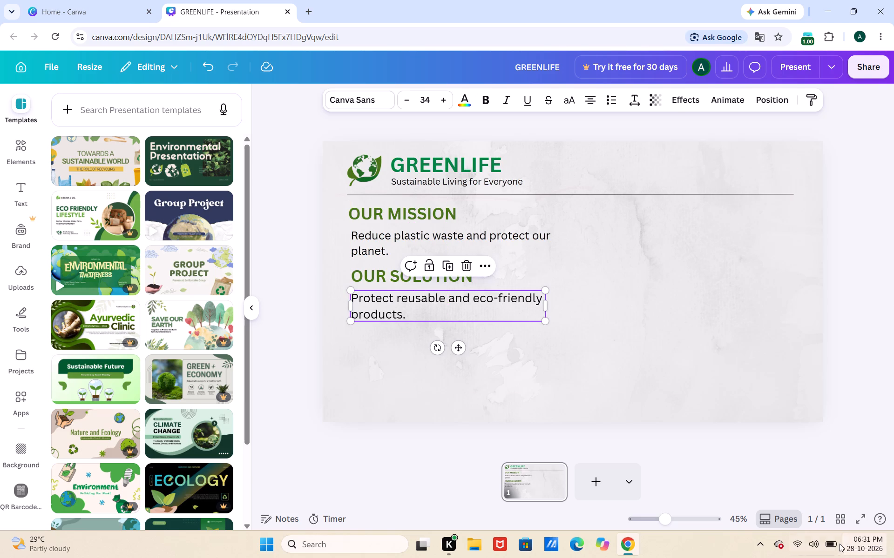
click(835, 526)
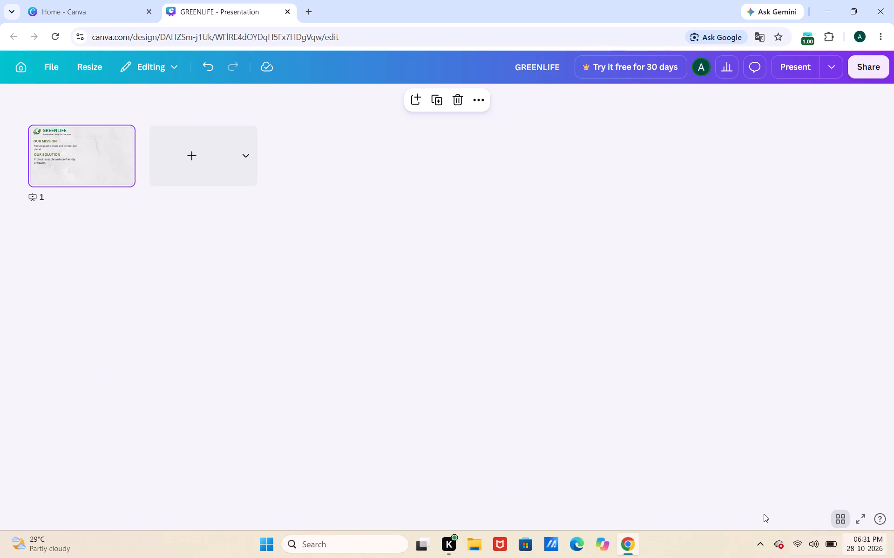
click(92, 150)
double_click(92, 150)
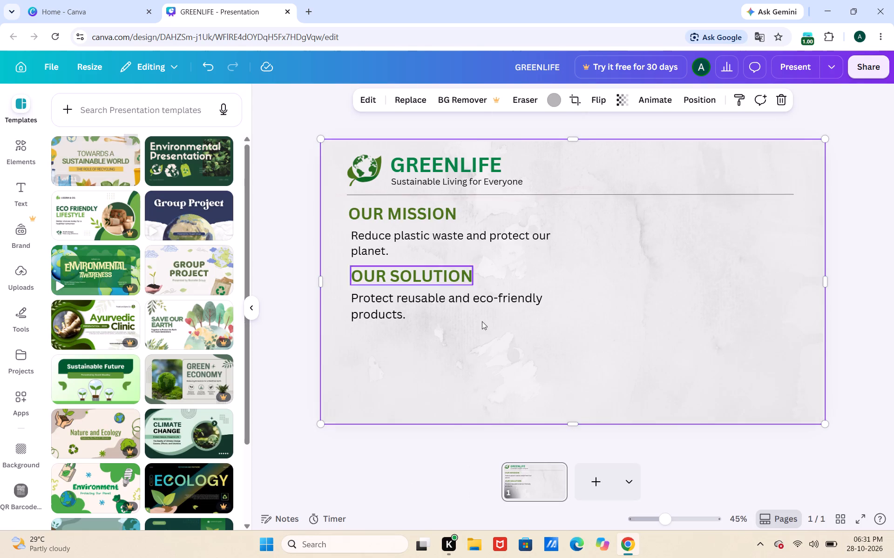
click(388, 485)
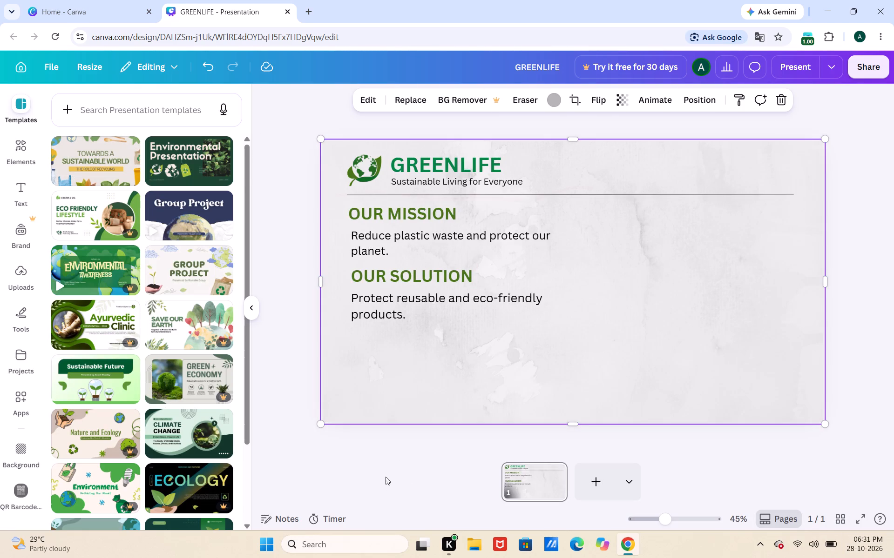
Nudge the mission and solution headings and paragraphs leftwards, flush with the divider line's left end, with the solution paragraph slightly lower.
drag(399, 316, 397, 315)
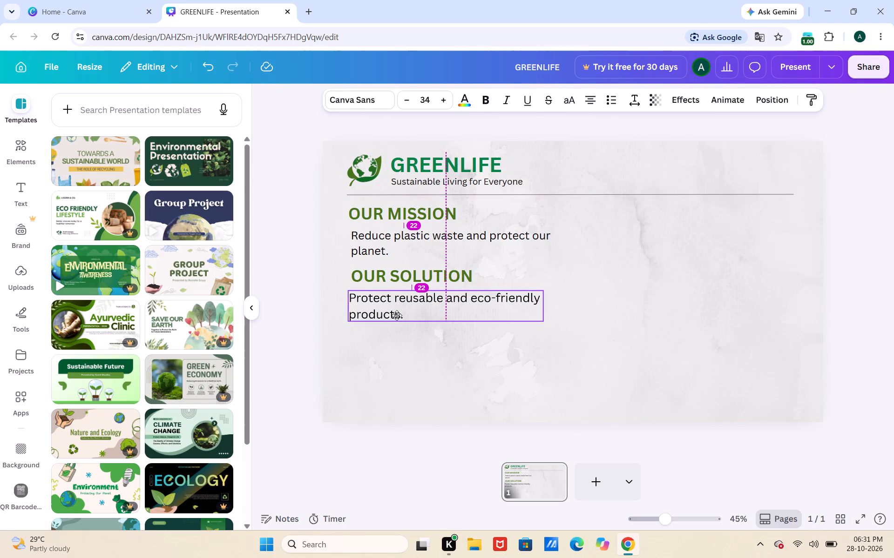
drag(397, 315, 398, 318)
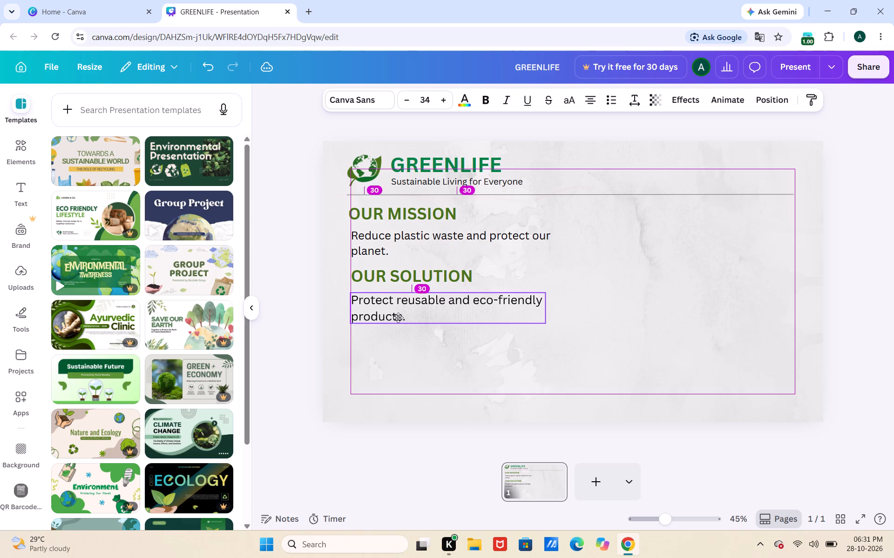
drag(398, 318, 394, 319)
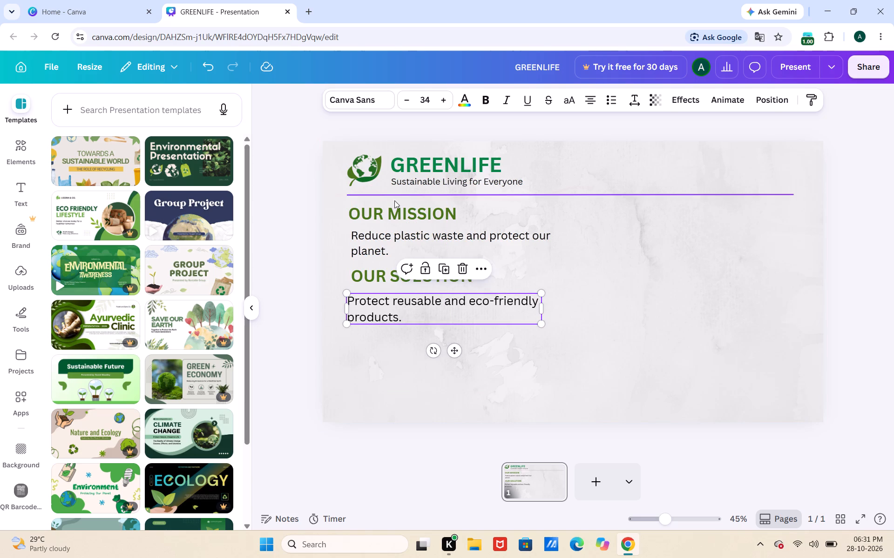
click(397, 209)
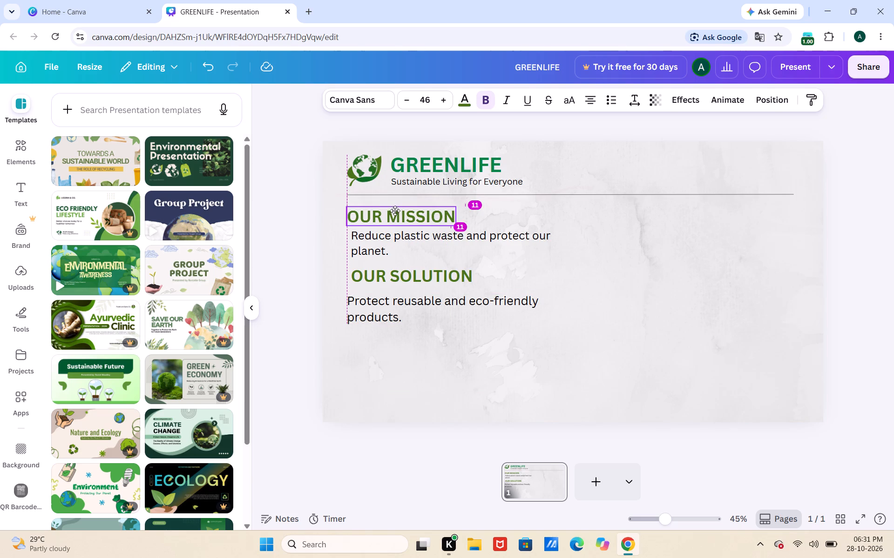
drag(393, 235, 389, 235)
click(382, 269)
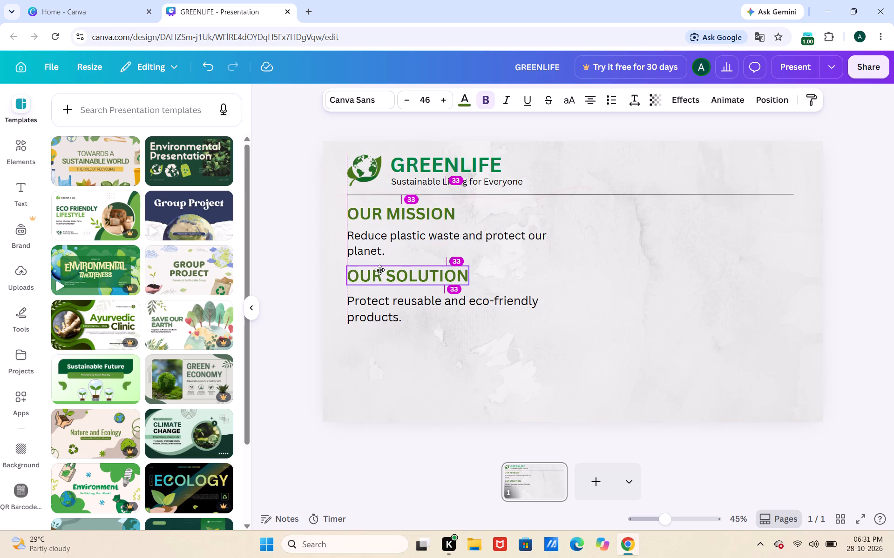
click(338, 343)
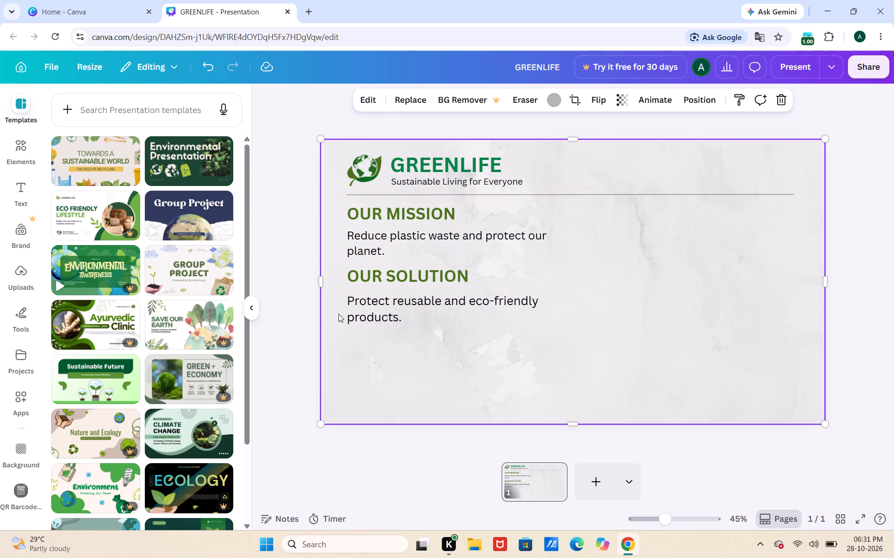
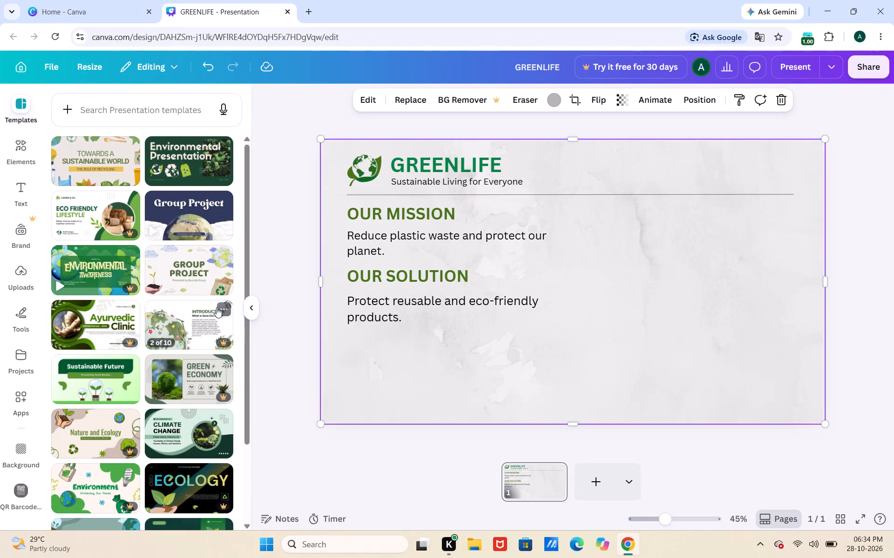
Add a heading text box to the slide reading "OUR IMPACT".
click(18, 205)
click(180, 279)
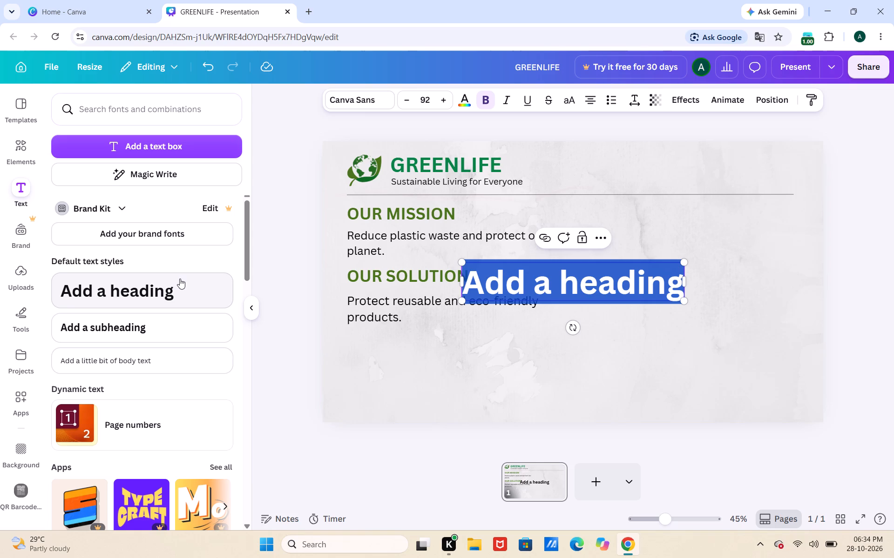
text(OUR)
key(space)
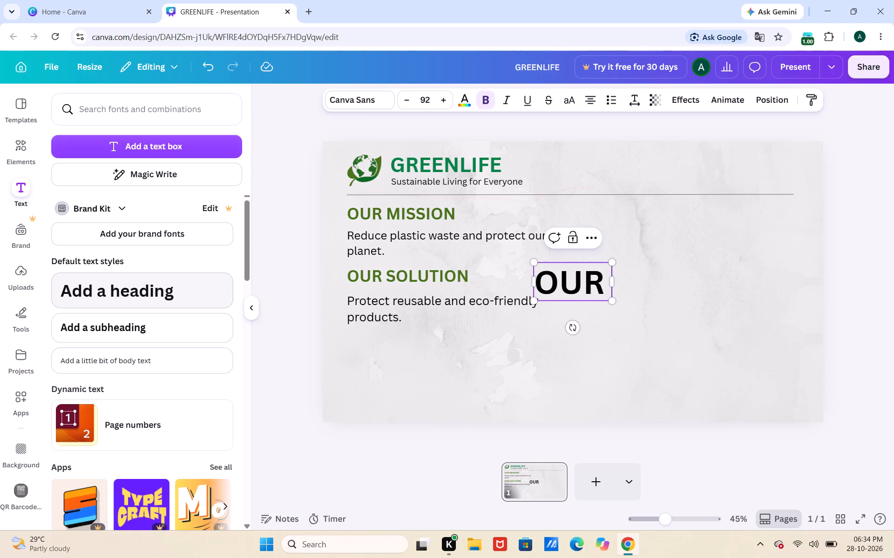
text(IMPACT)
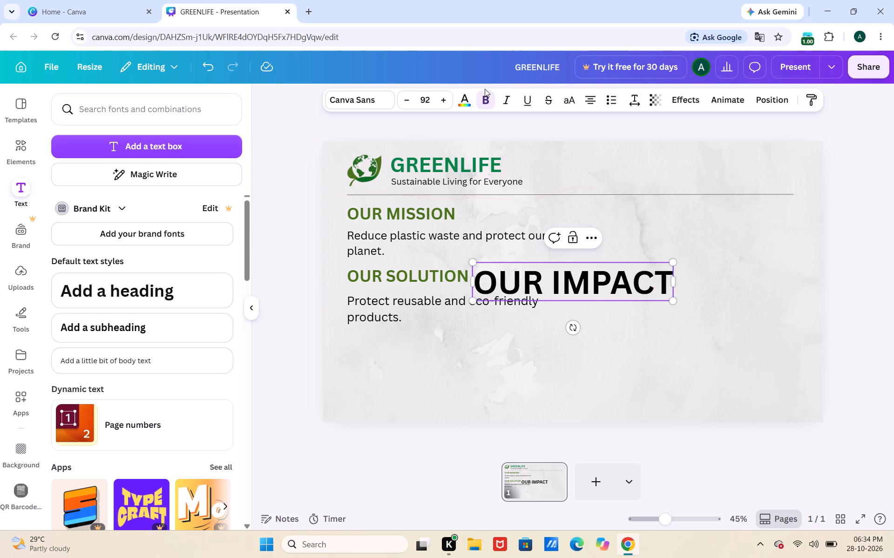
Format the OUR IMPACT heading at font size 46 in the same olive green as the mission and solution headings.
triple_click(413, 99)
triple_click(413, 99)
triple_click(413, 99)
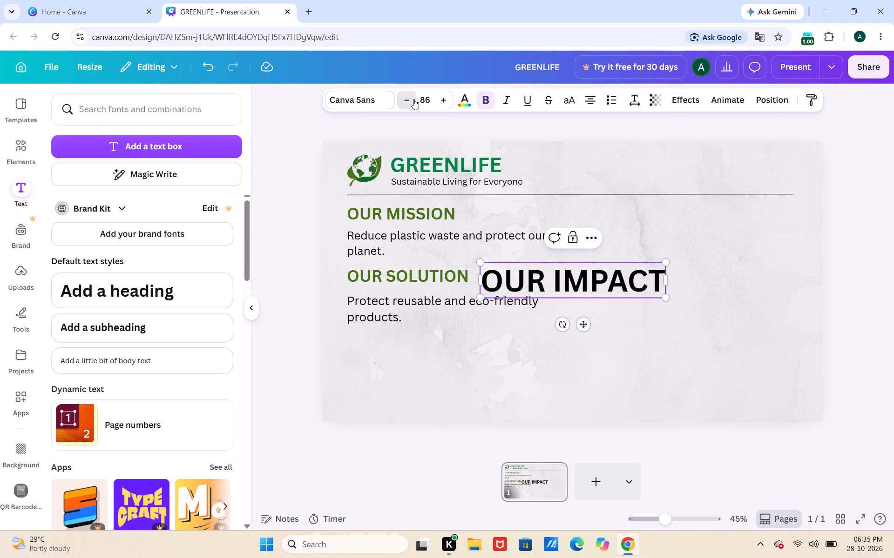
click(413, 99)
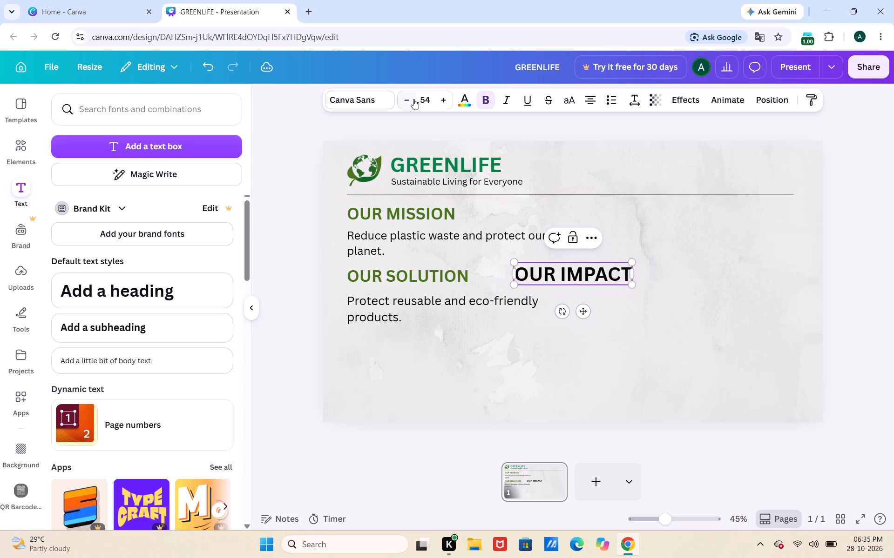
click(397, 223)
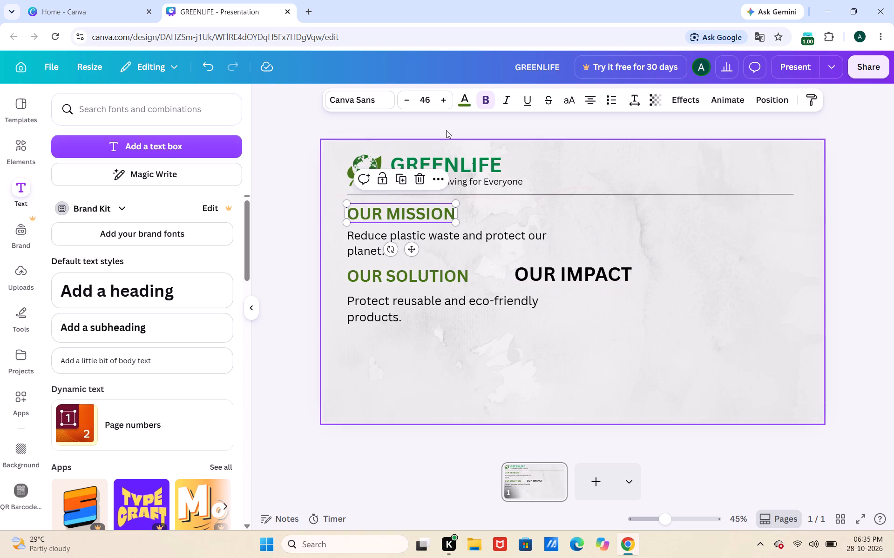
click(531, 277)
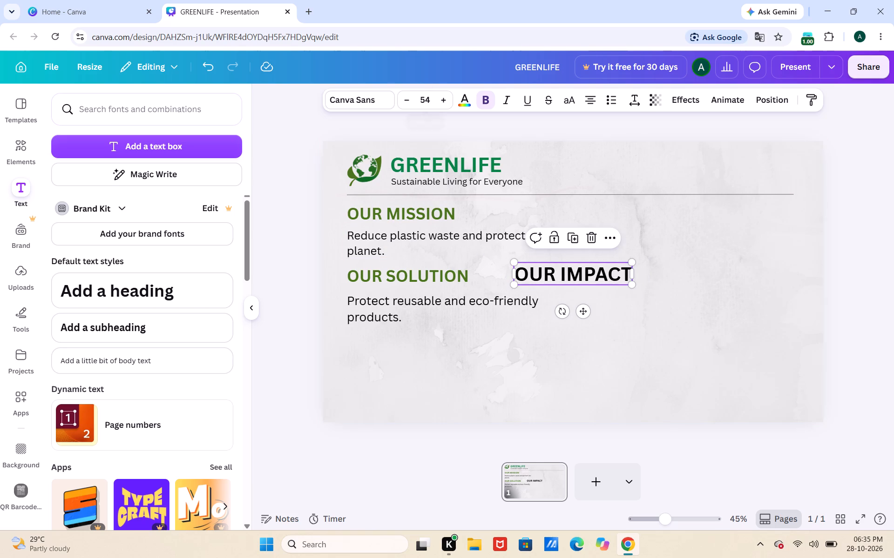
click(428, 100)
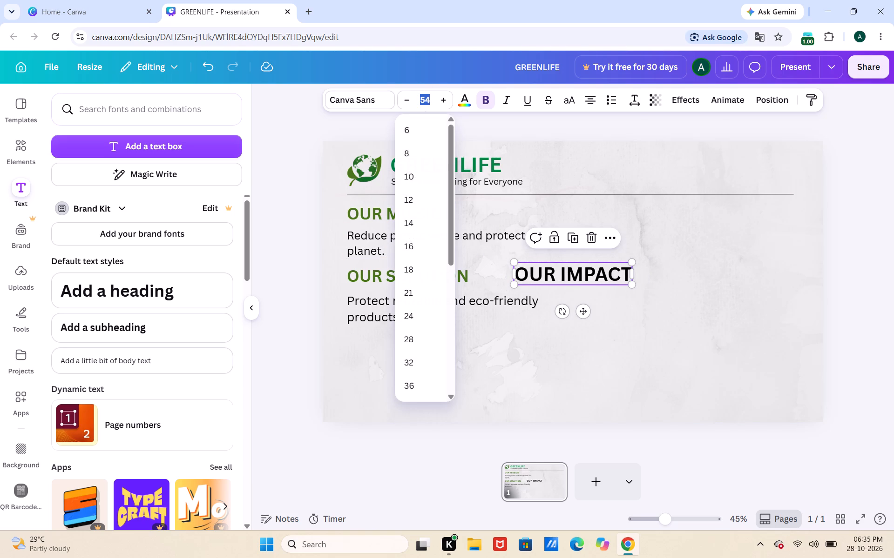
text(46)
key(Return)
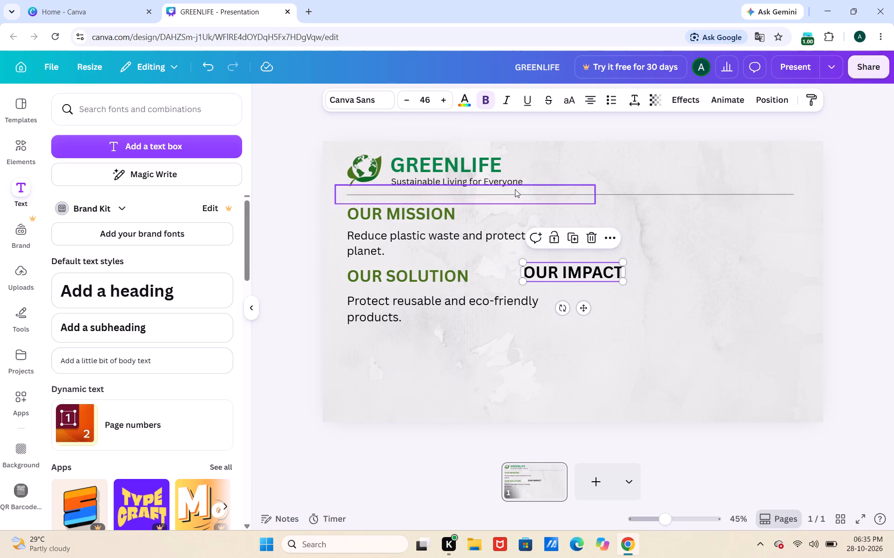
click(471, 94)
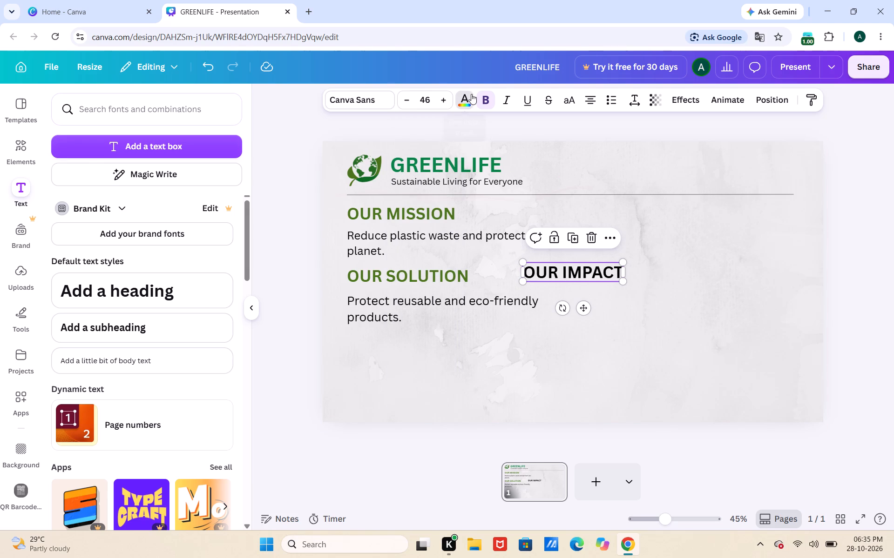
click(120, 188)
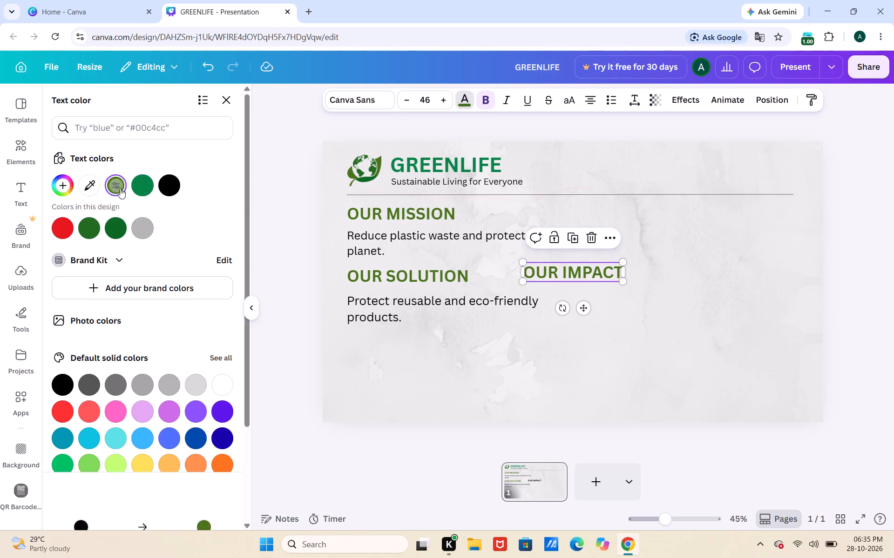
Place the OUR IMPACT heading just below the solution paragraph, flush with the left edge of the other headings.
drag(592, 277, 418, 428)
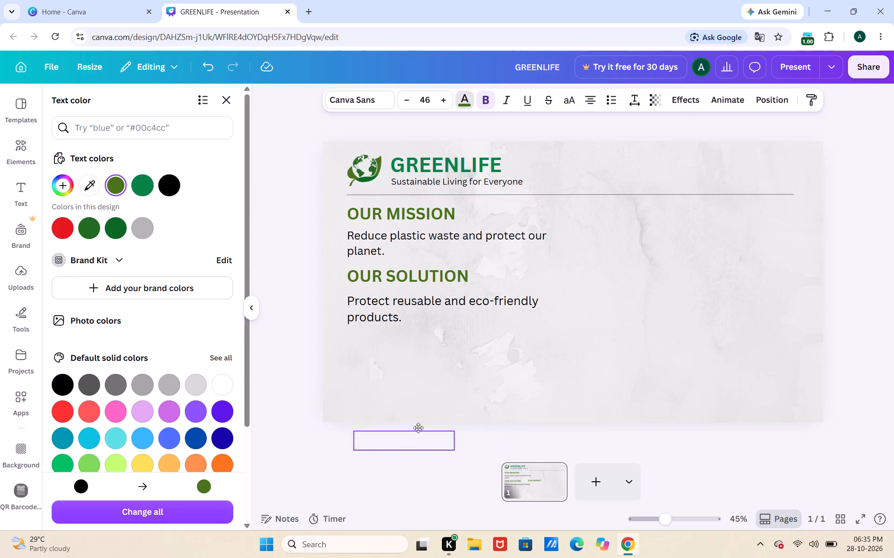
drag(418, 428, 420, 350)
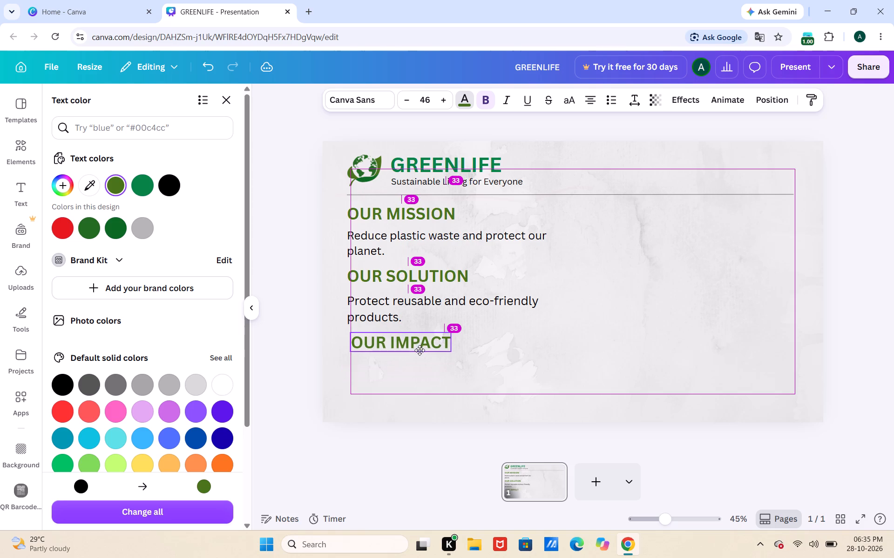
drag(420, 350, 419, 349)
drag(419, 349, 416, 350)
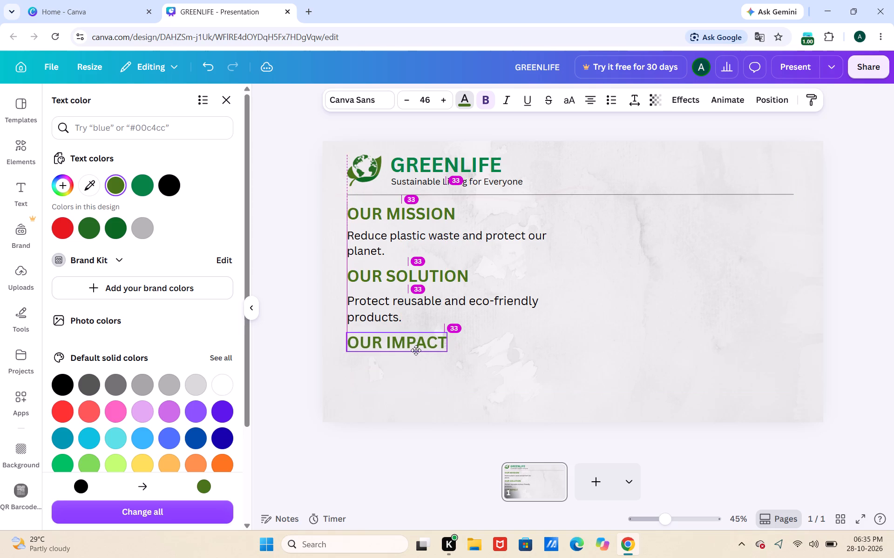
drag(416, 350, 415, 351)
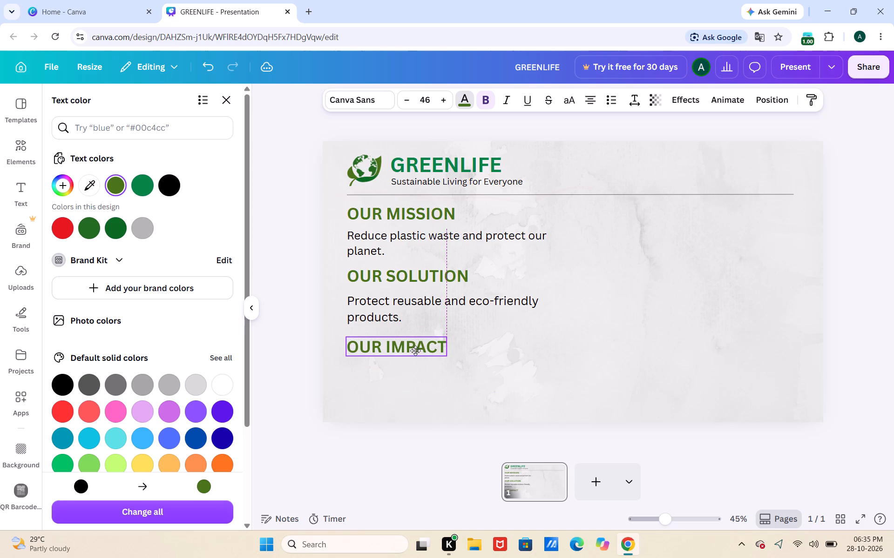
drag(415, 351, 419, 350)
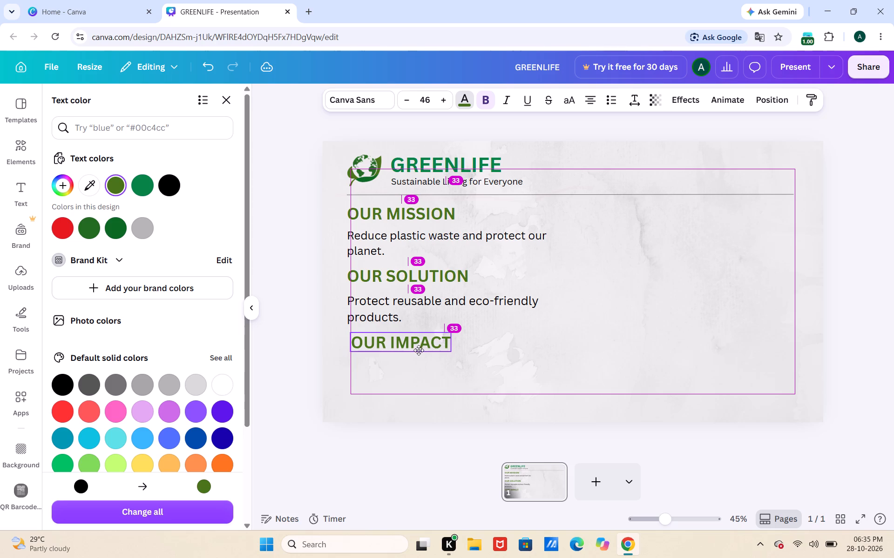
drag(419, 350, 415, 349)
click(438, 370)
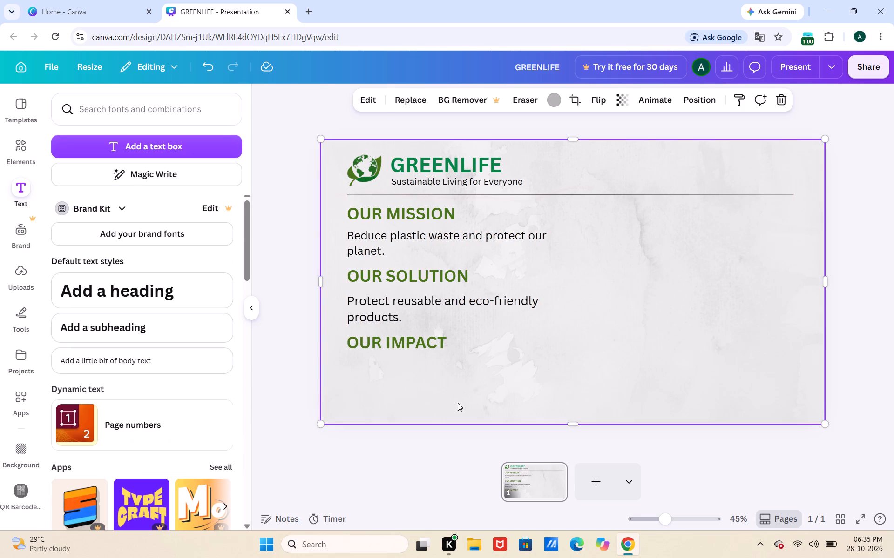
Add a body text box reading "Encourage people To adopt sustainable habits.", with "habits." on a second line.
click(156, 354)
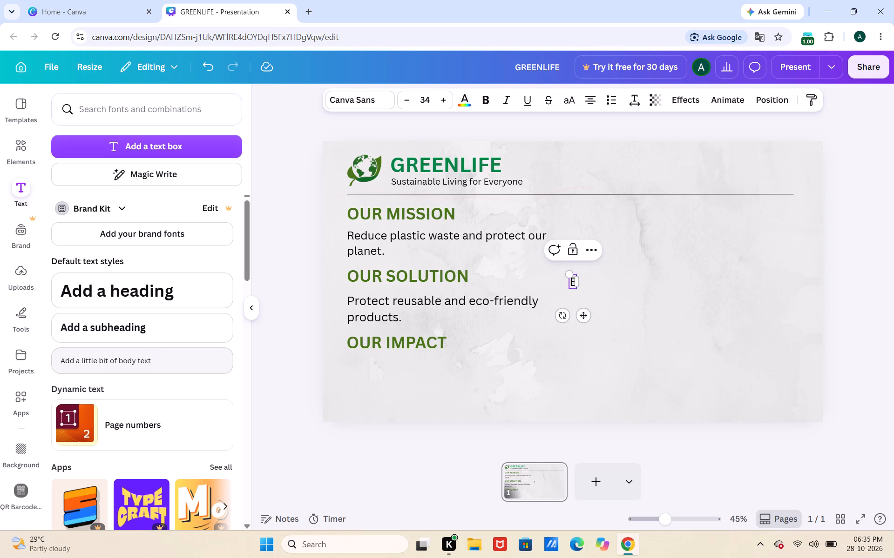
text(nc)
text(ourage)
key(space)
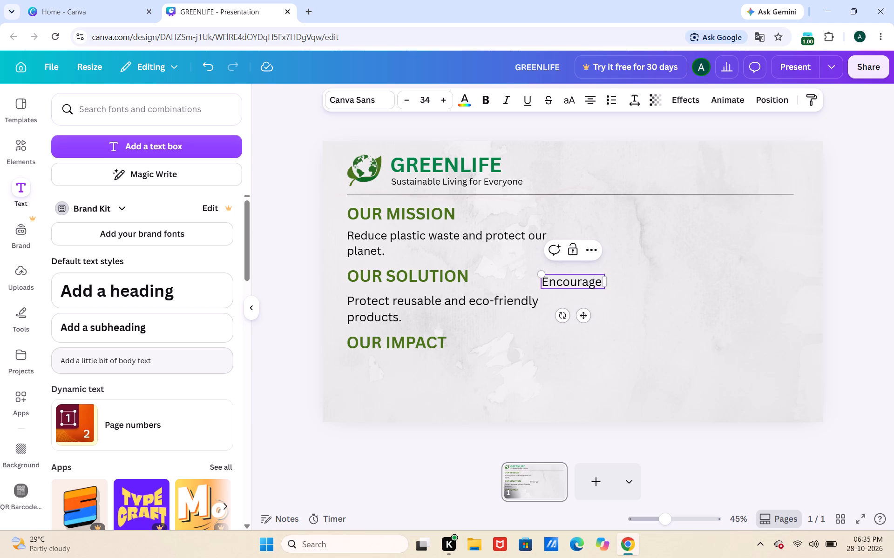
text(pe)
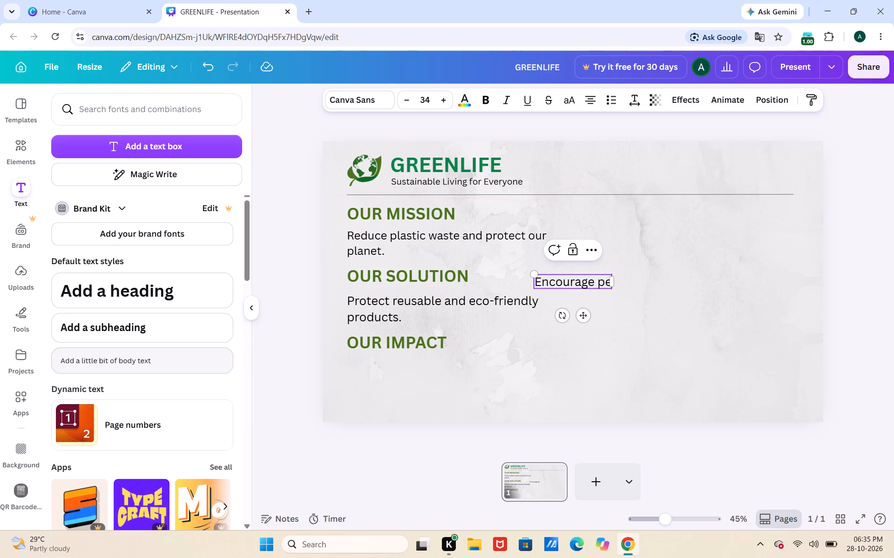
text(ople)
key(space)
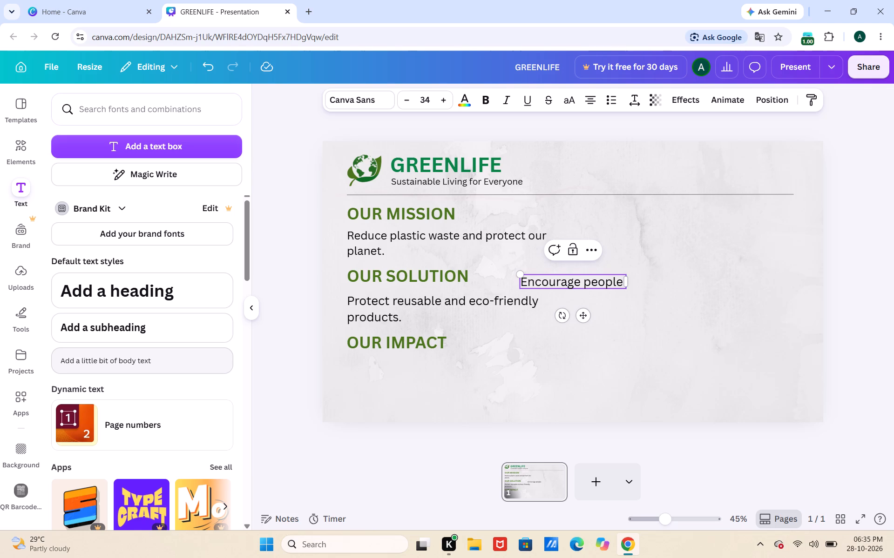
key(t)
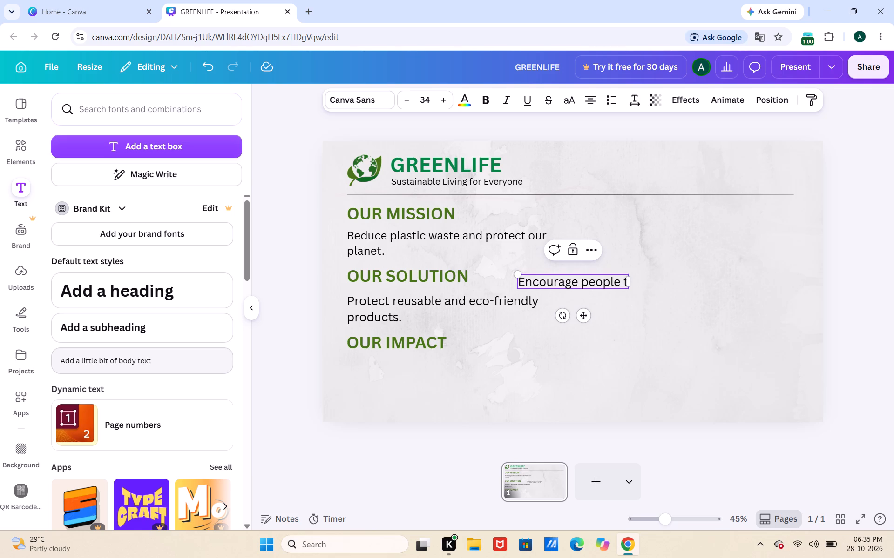
key(BackSpace)
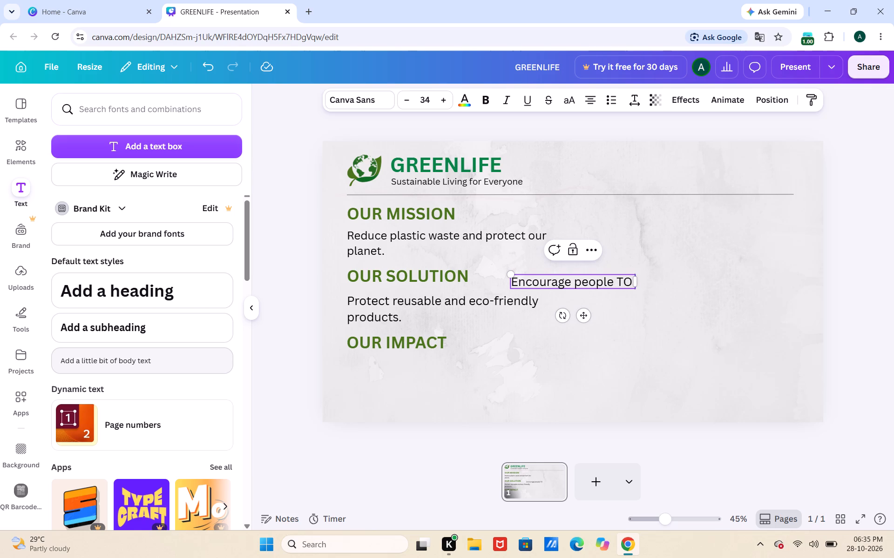
key(BackSpace)
key(BackSpace)
text(O)
key(space)
key(BackSpace)
key(BackSpace)
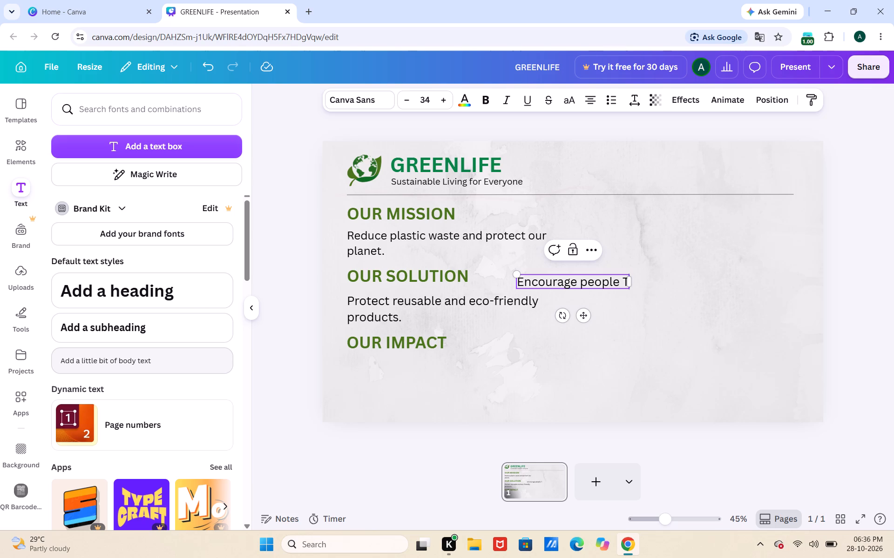
key(BackSpace)
text(o)
key(space)
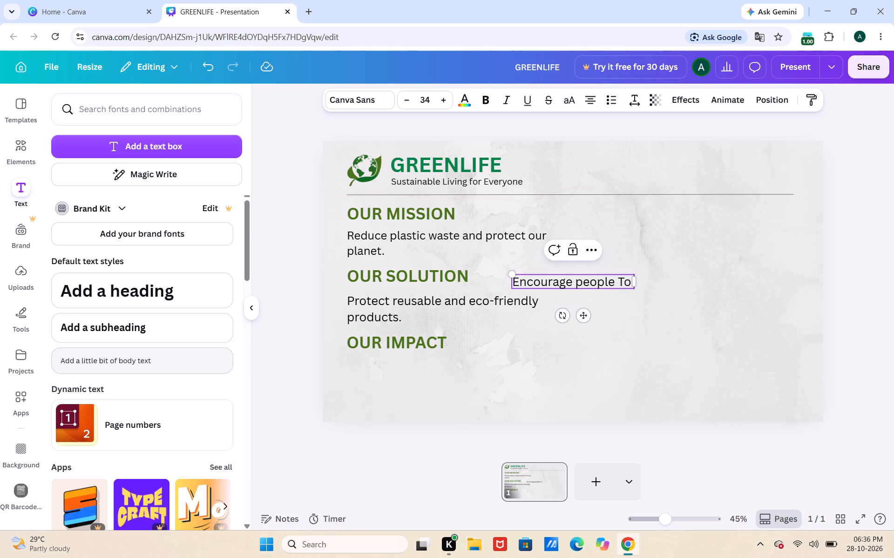
text(ad)
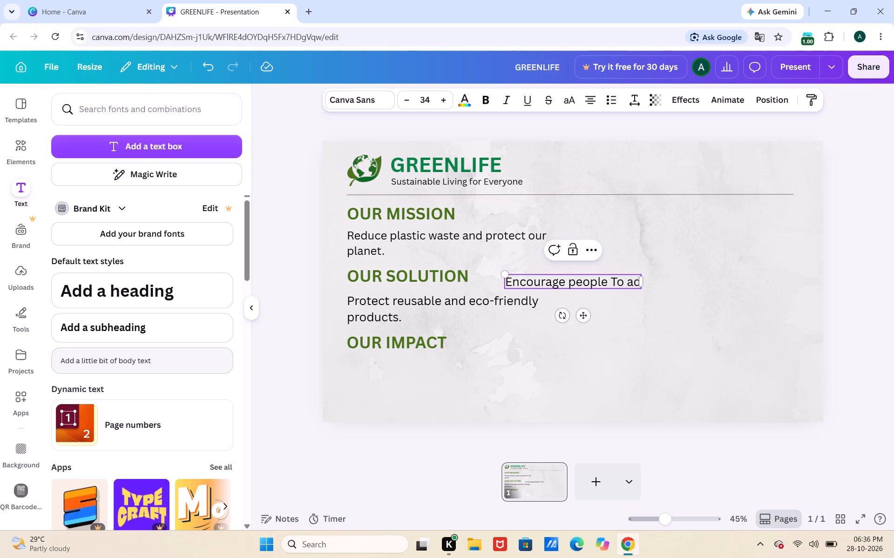
text(opt)
key(space)
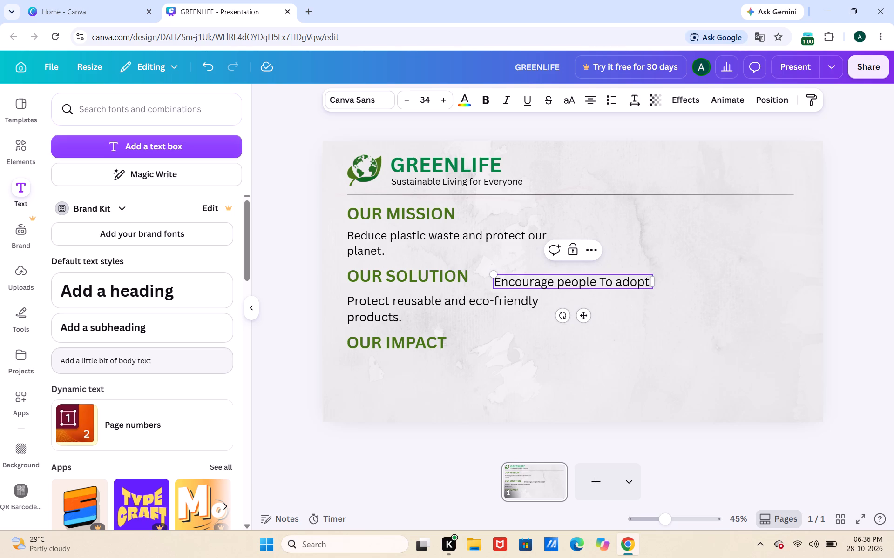
text(sus)
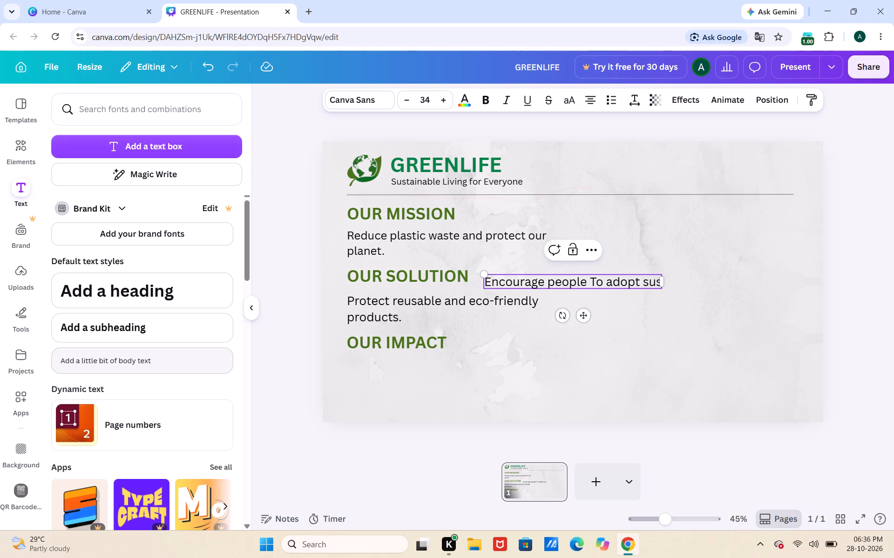
text(tai)
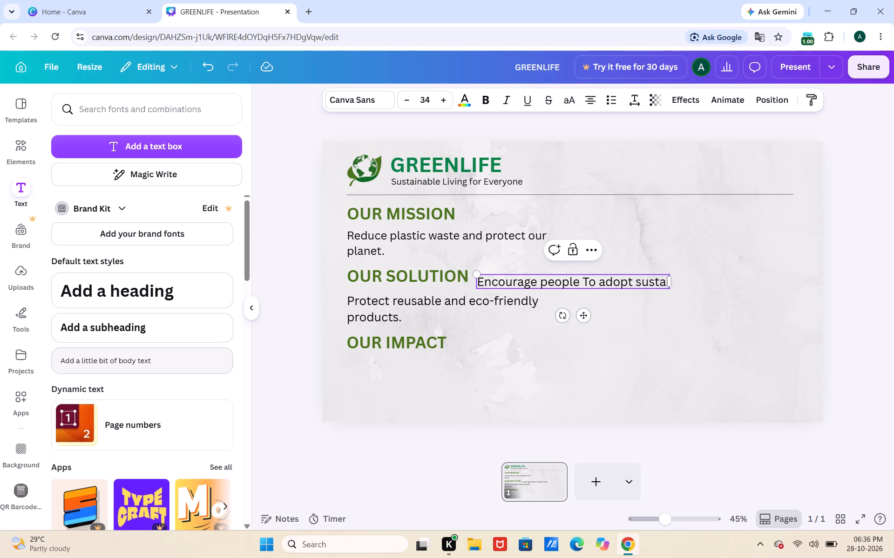
text(nable)
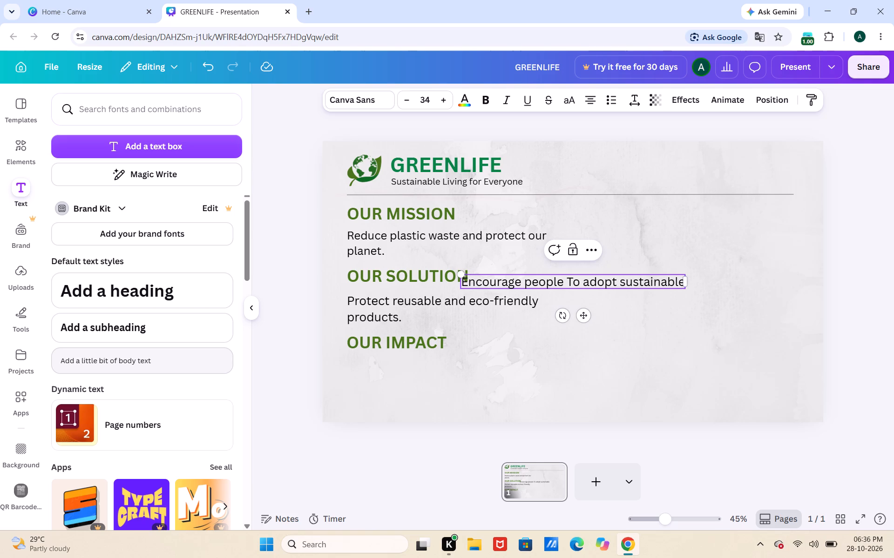
key(Return)
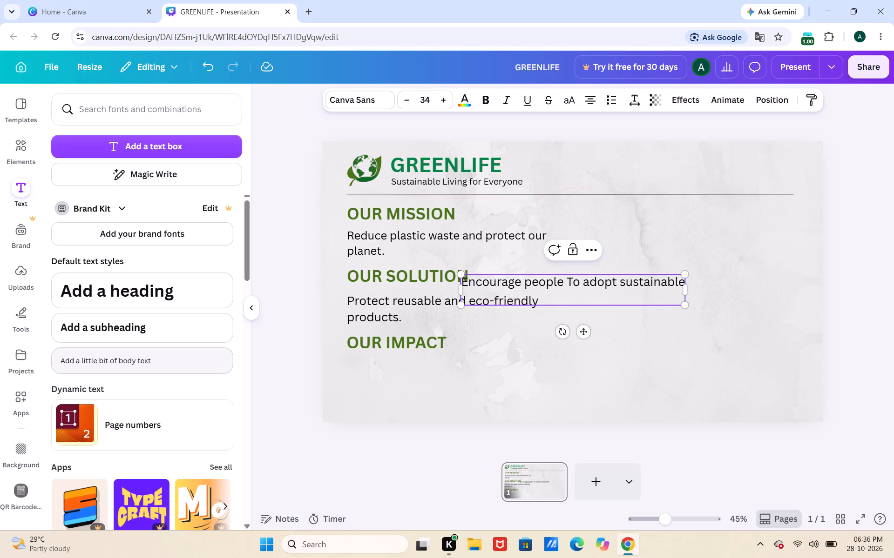
text(habits)
key(period)
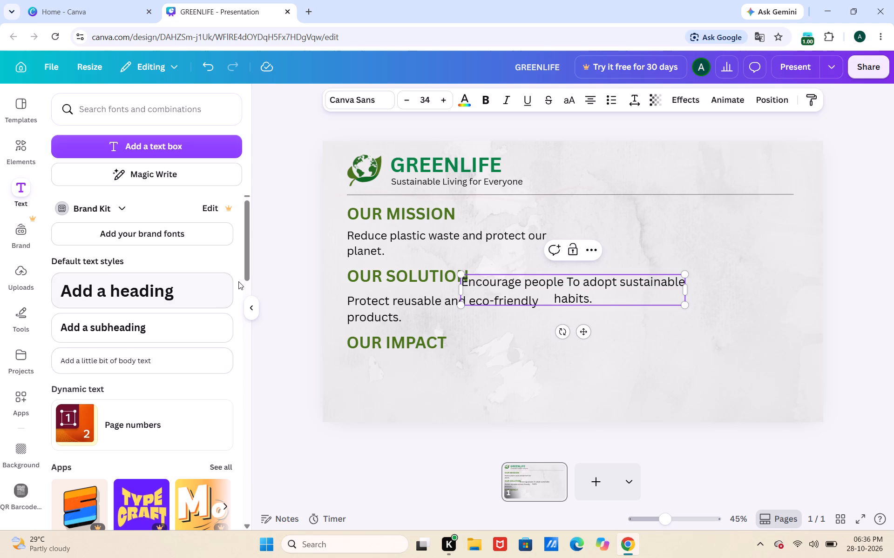
Left-align the new impact paragraph and place it just below the OUR IMPACT heading, starting slightly left of the heading's edge.
click(589, 102)
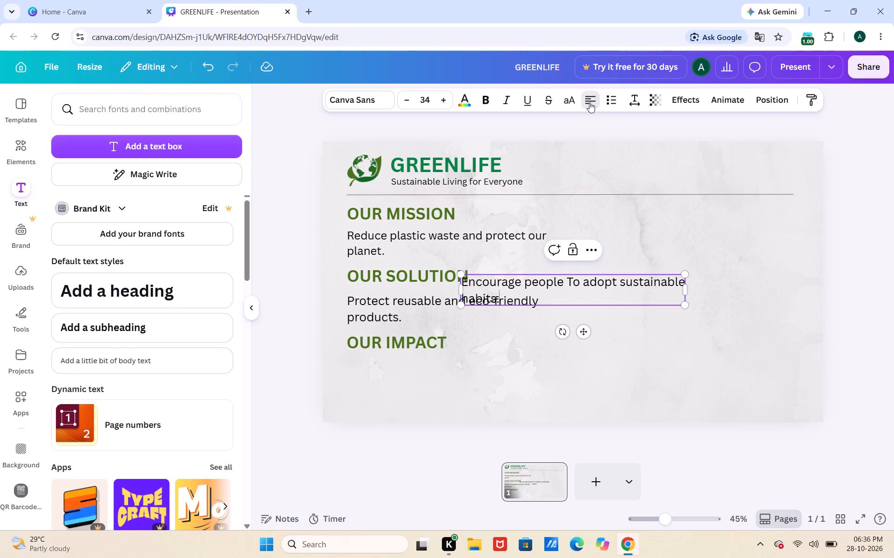
drag(596, 295, 599, 303)
drag(599, 303, 600, 306)
drag(600, 306, 481, 397)
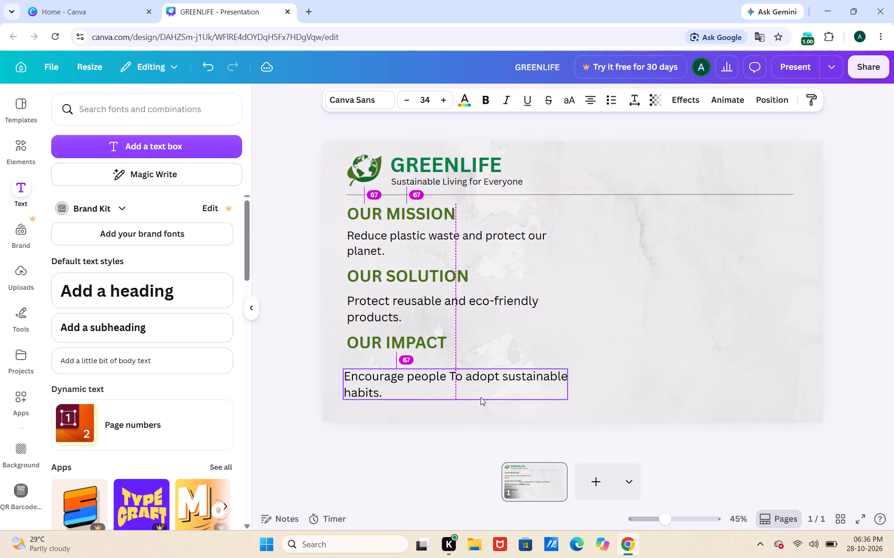
drag(481, 397, 481, 394)
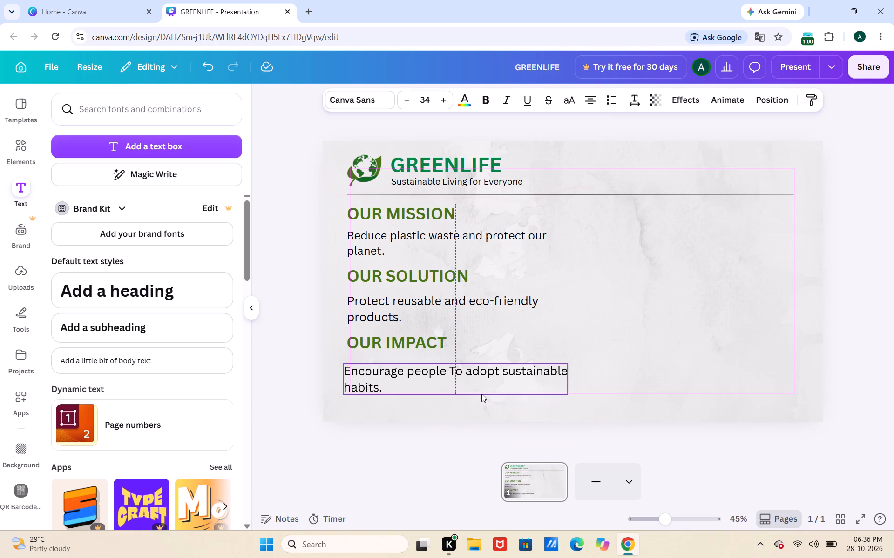
drag(481, 394, 479, 391)
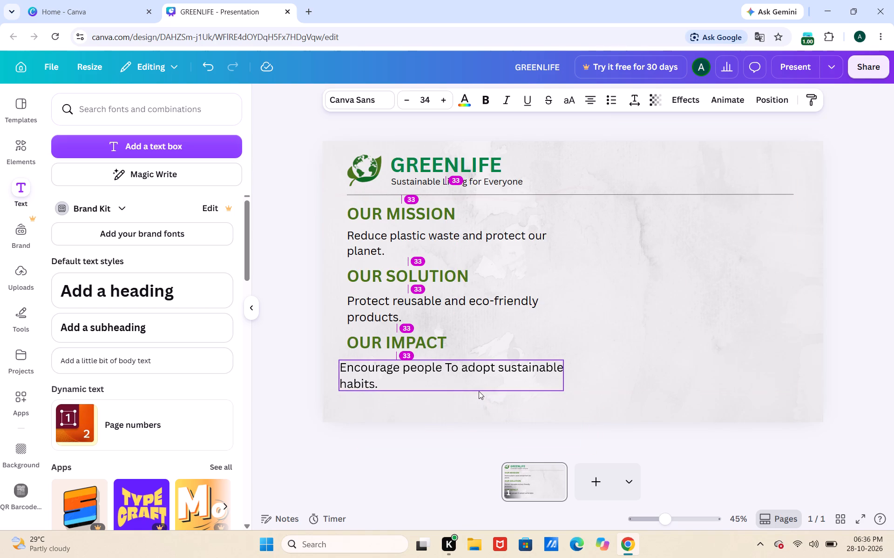
drag(479, 391, 481, 394)
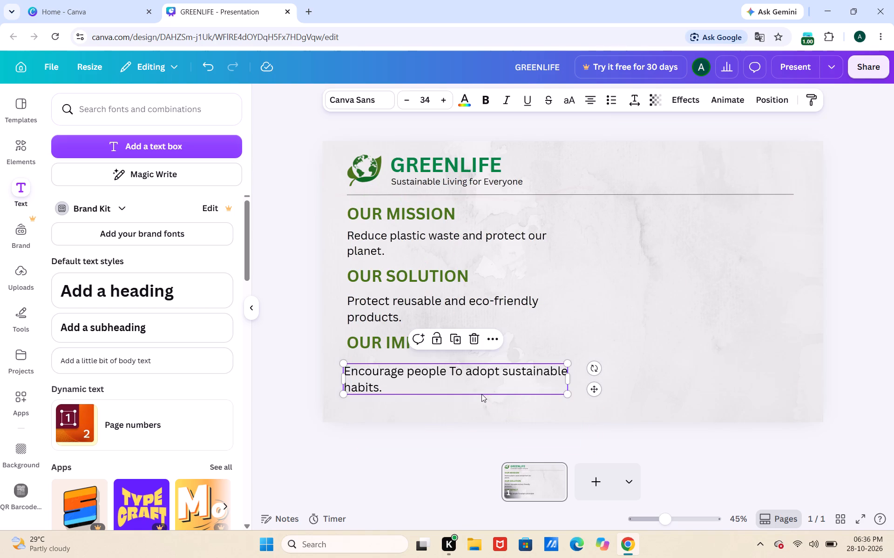
click(764, 288)
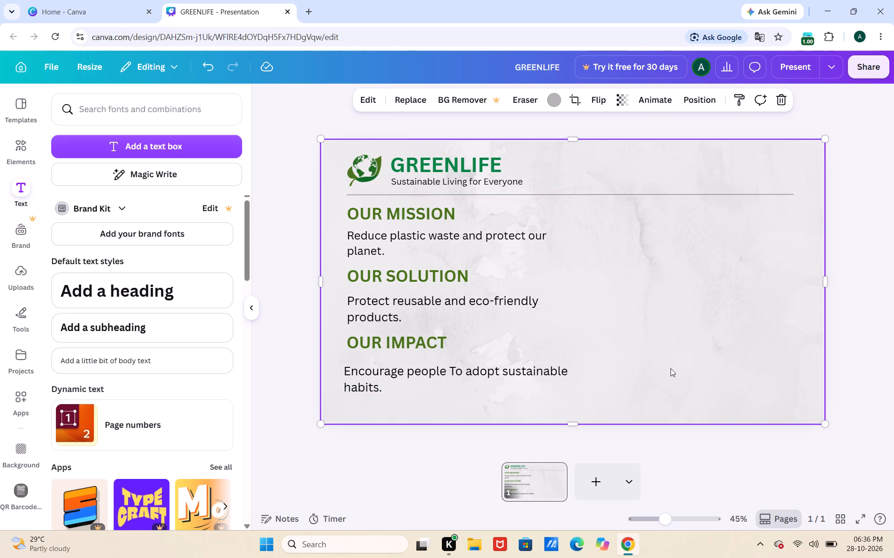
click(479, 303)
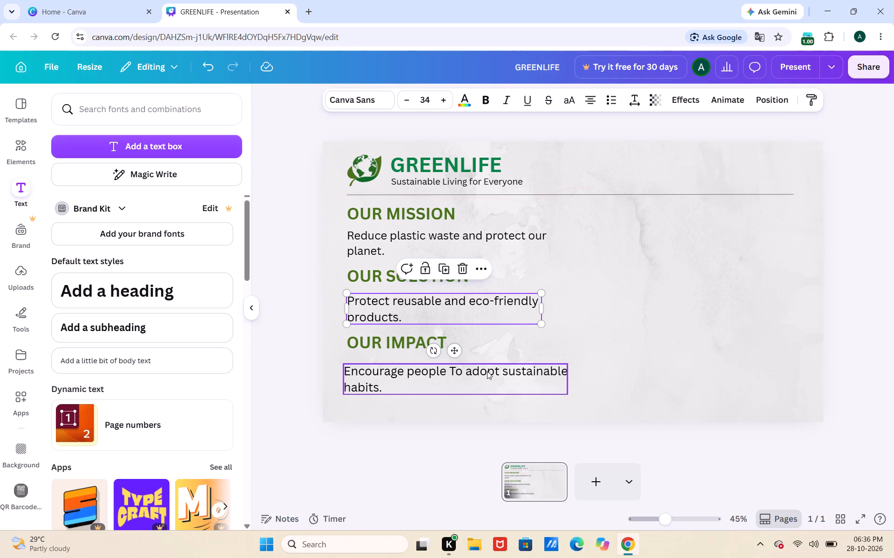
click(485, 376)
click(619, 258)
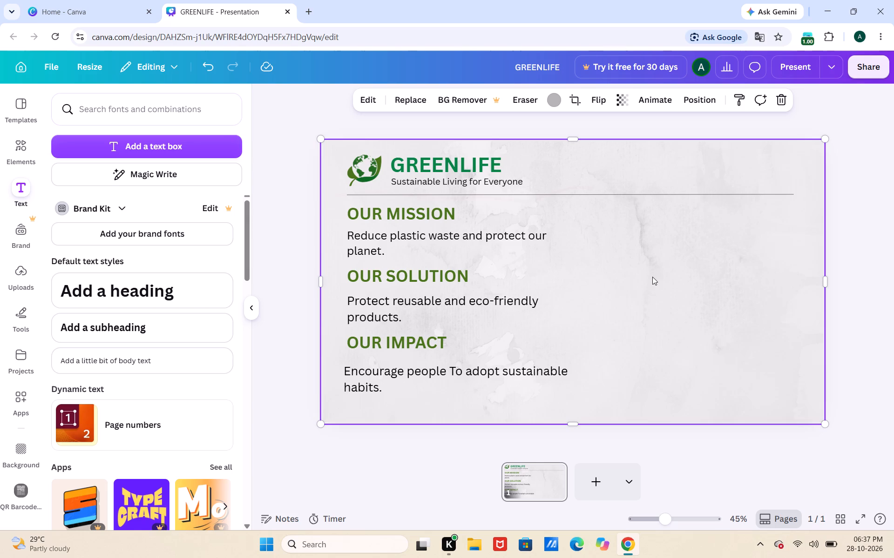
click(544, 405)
Add a heading text box reading "GO GREEN, LIVE CLEAN!" to the slide.
click(197, 277)
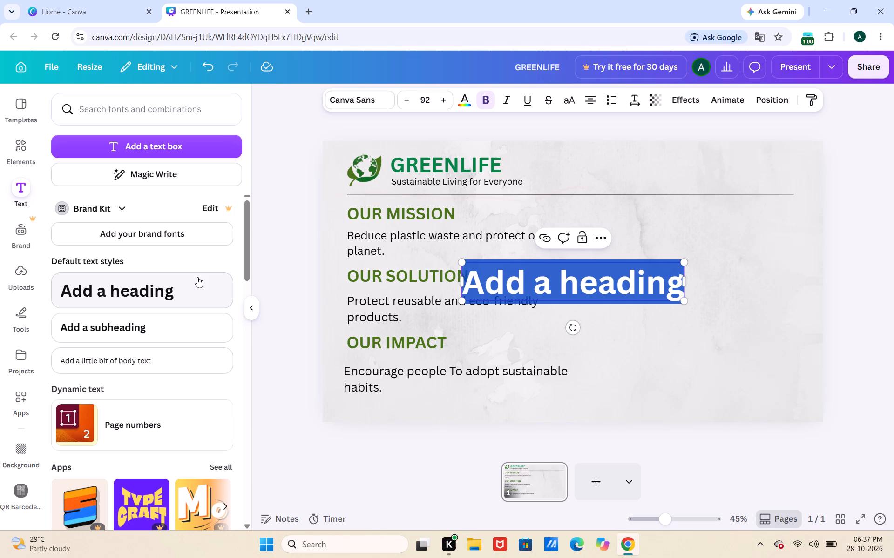
key(g)
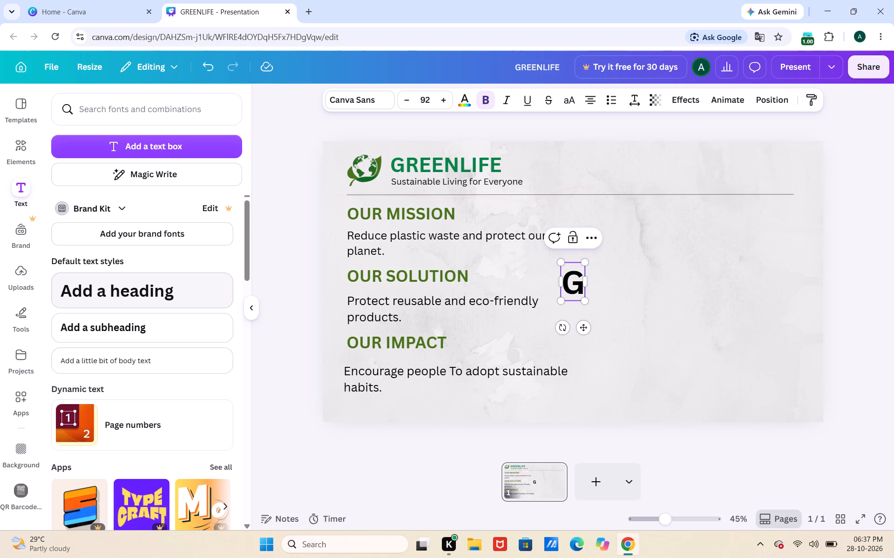
text(O)
key(space)
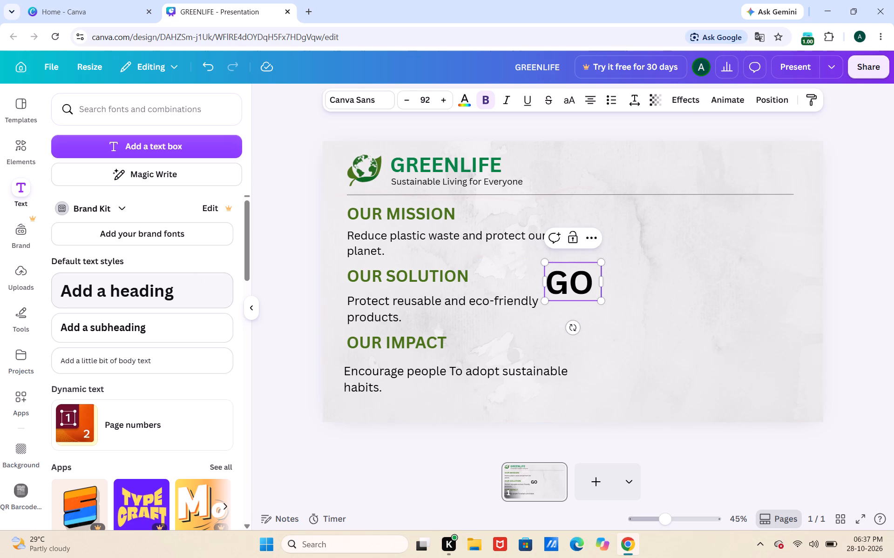
text(GREEN)
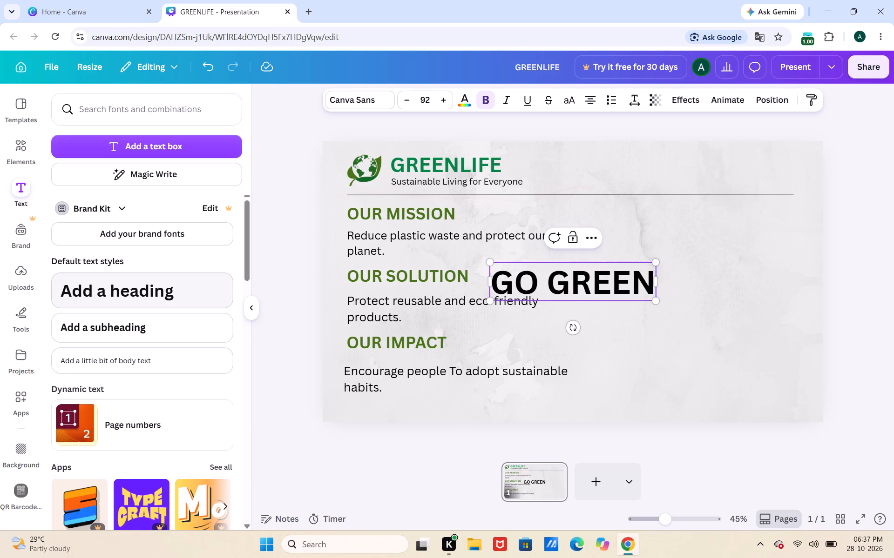
key(comma)
key(space)
text(LIVE)
key(space)
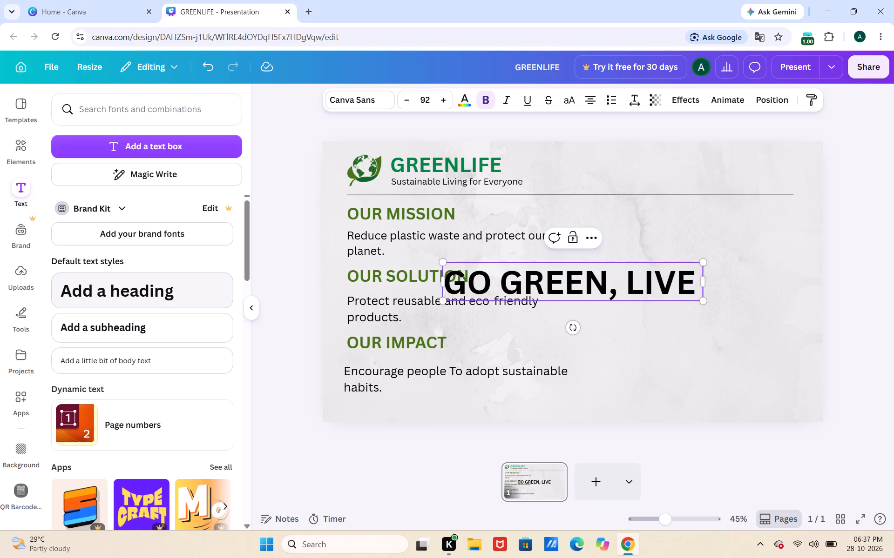
text(CLE)
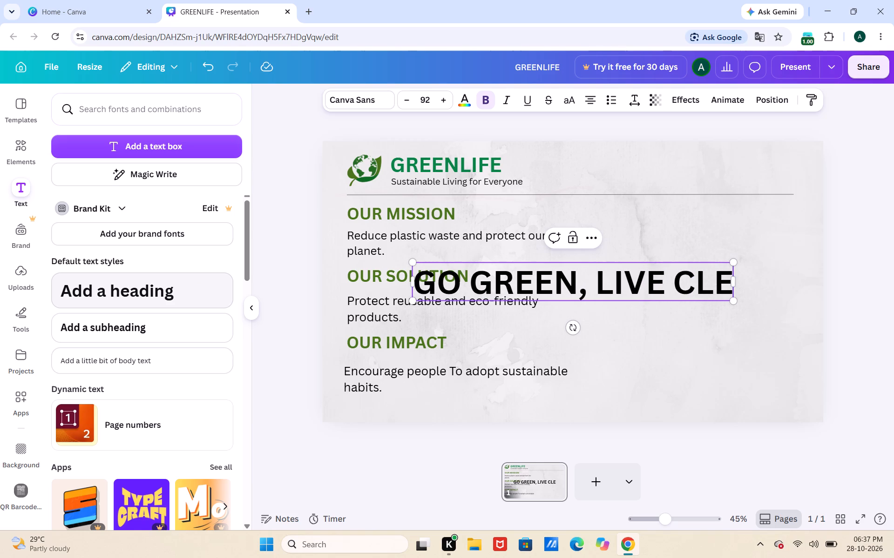
text(AN)
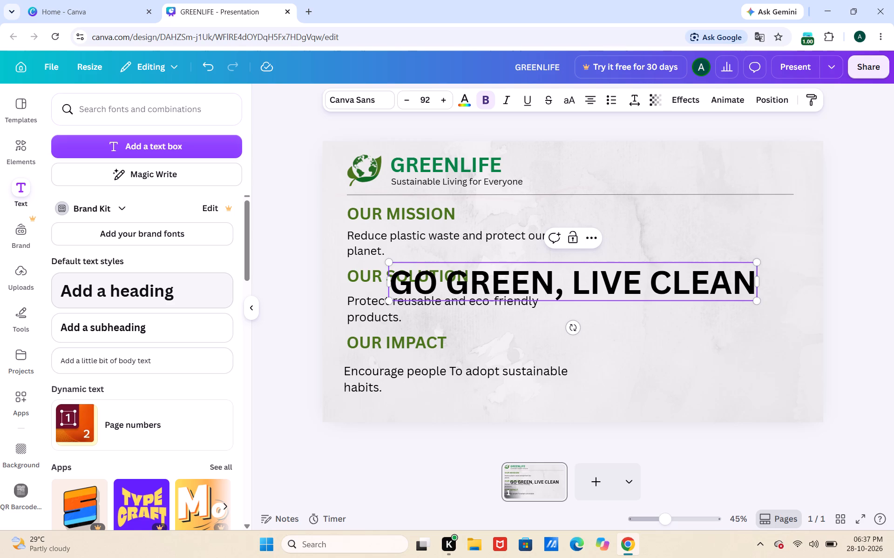
key(shift+exclam)
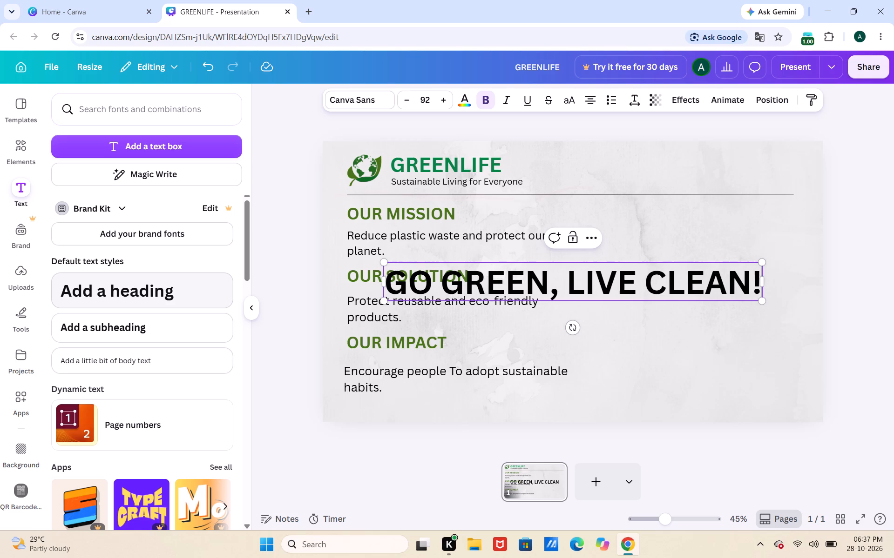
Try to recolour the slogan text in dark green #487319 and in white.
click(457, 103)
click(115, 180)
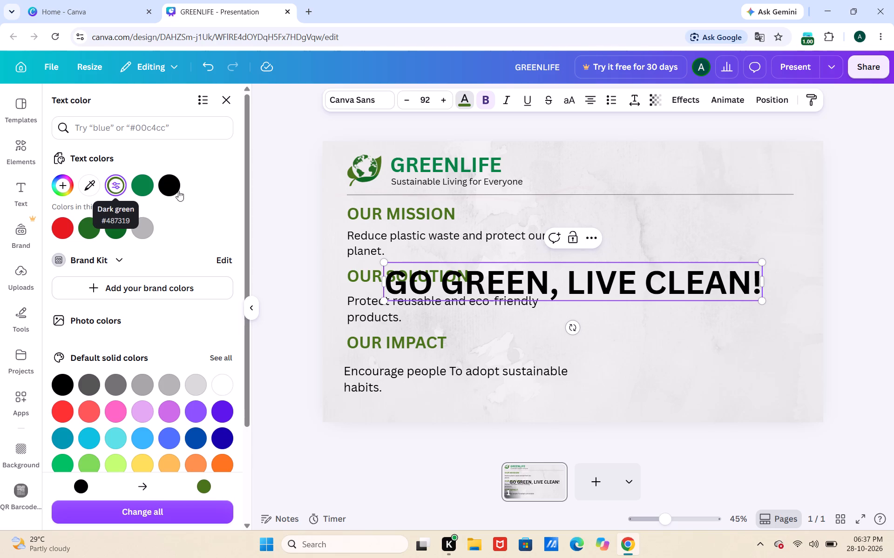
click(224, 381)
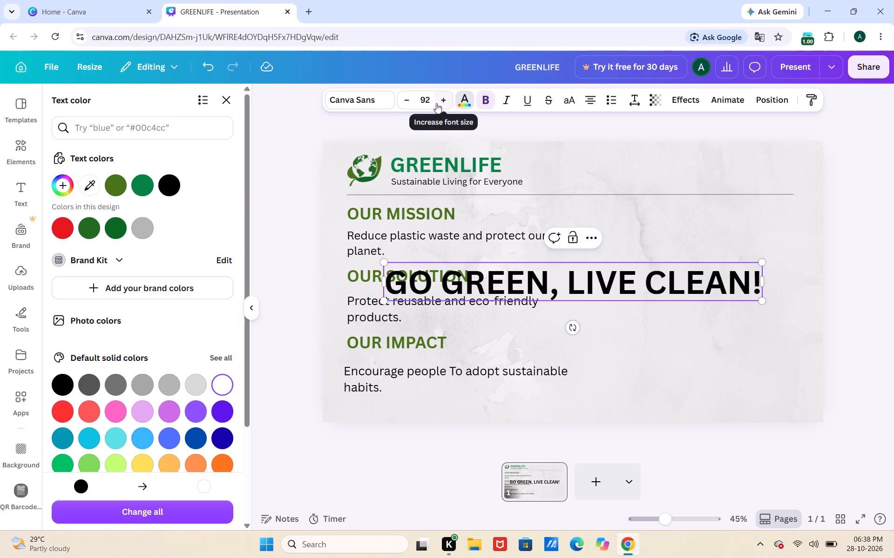
Set the font size of the "GO GREEN, LIVE CLEAN!" slogan to 45.
double_click(424, 103)
text(45)
key(Return)
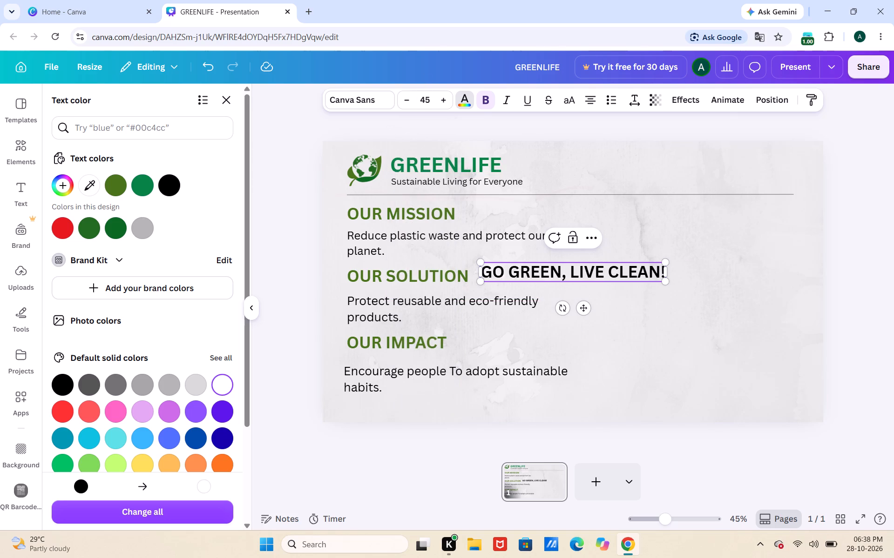
Place the slogan just inside the slide's bottom edge, below the impact paragraph and slightly left of the slide's centre.
drag(605, 286, 625, 352)
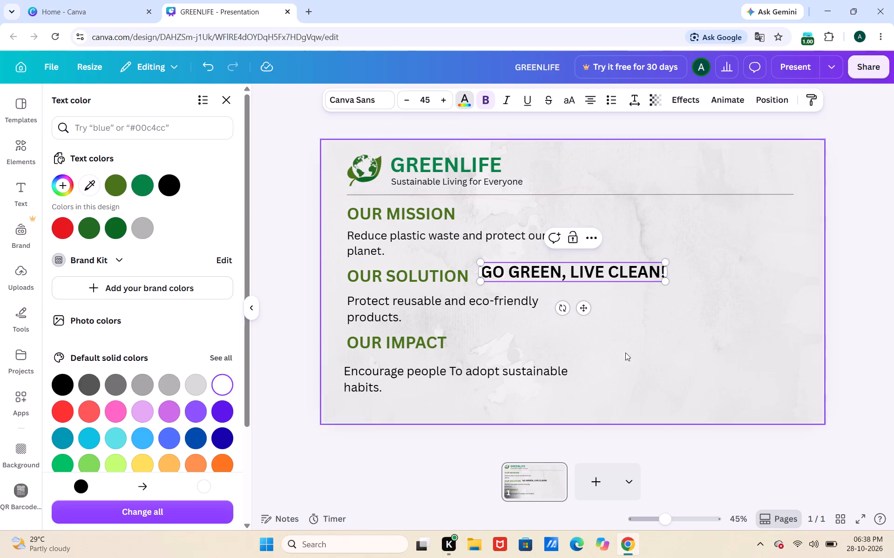
drag(625, 352, 616, 412)
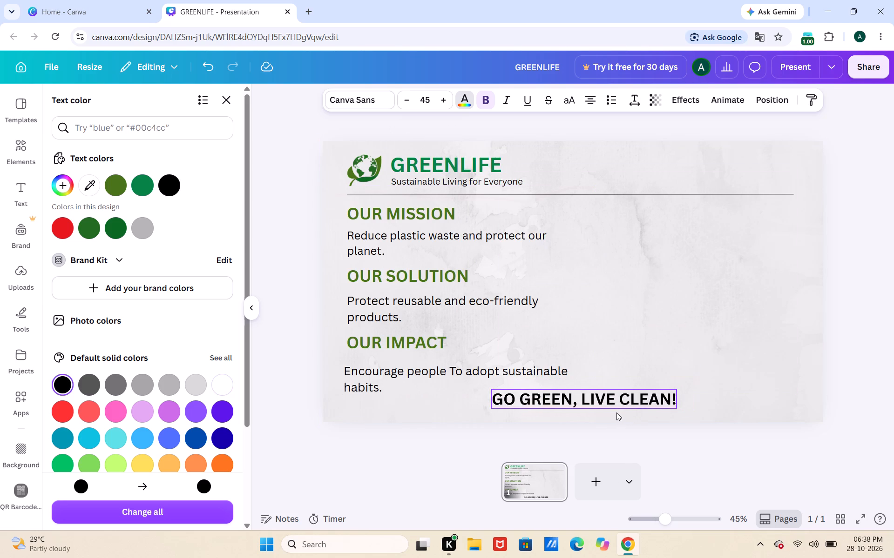
drag(616, 412, 620, 414)
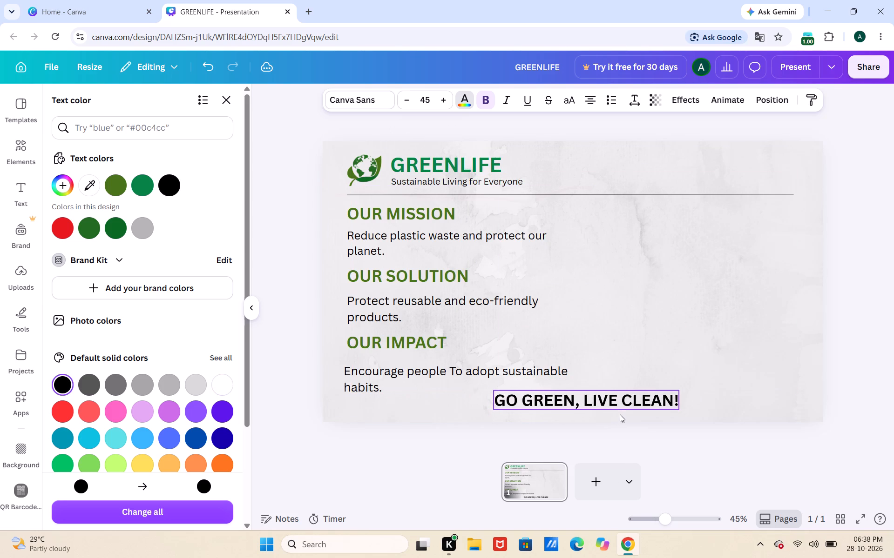
drag(620, 414, 622, 412)
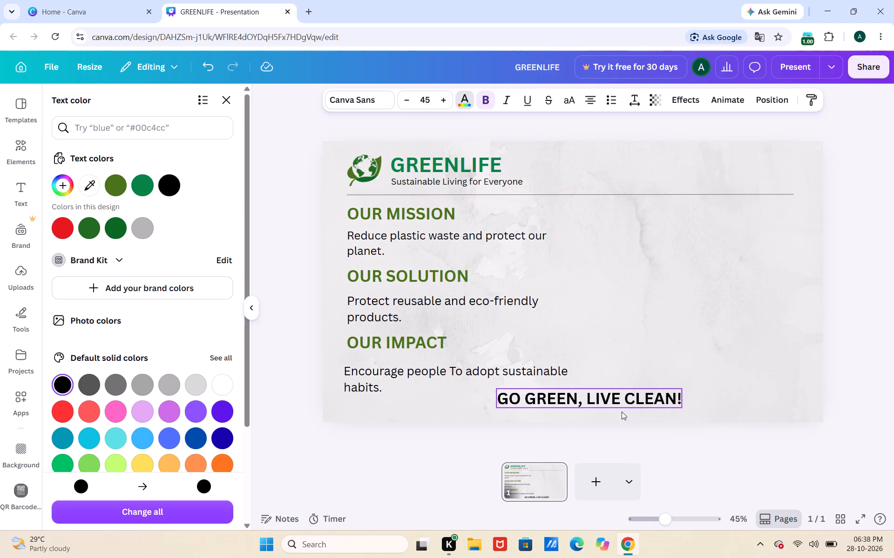
drag(622, 412, 621, 412)
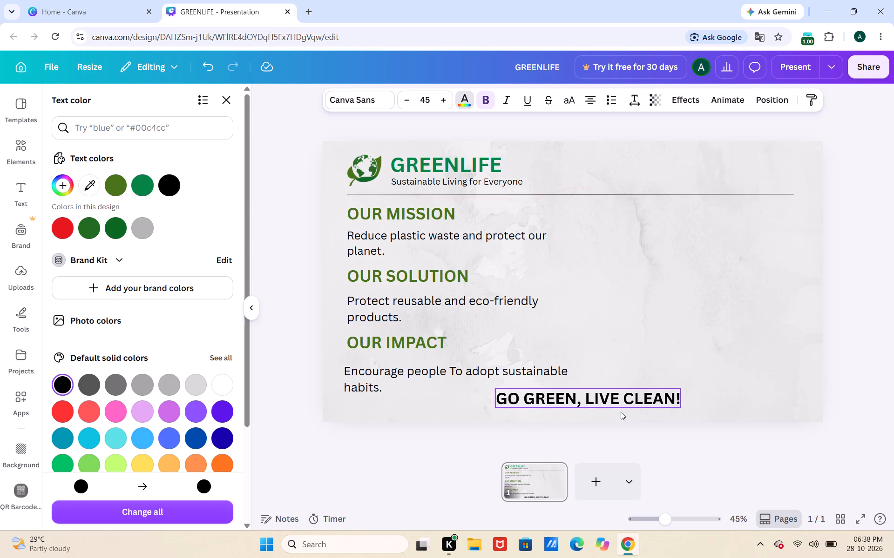
drag(621, 412, 620, 414)
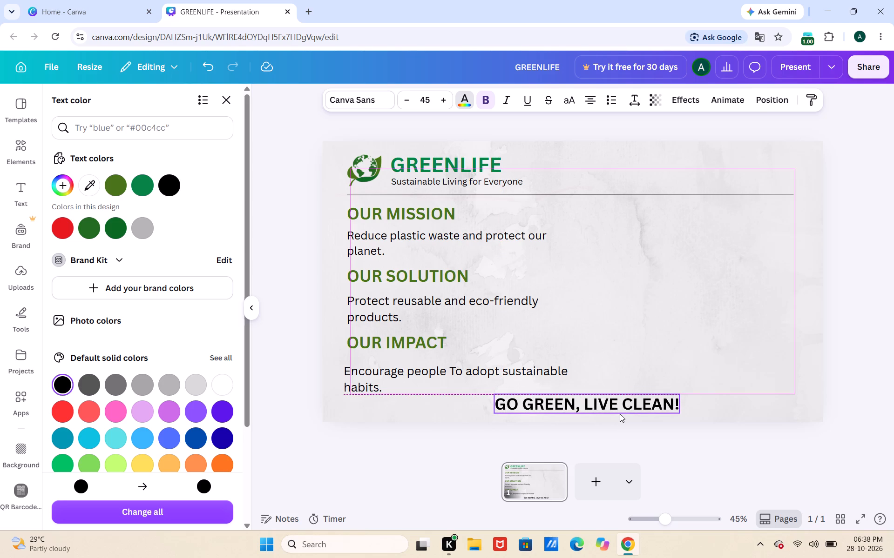
drag(620, 414, 494, 432)
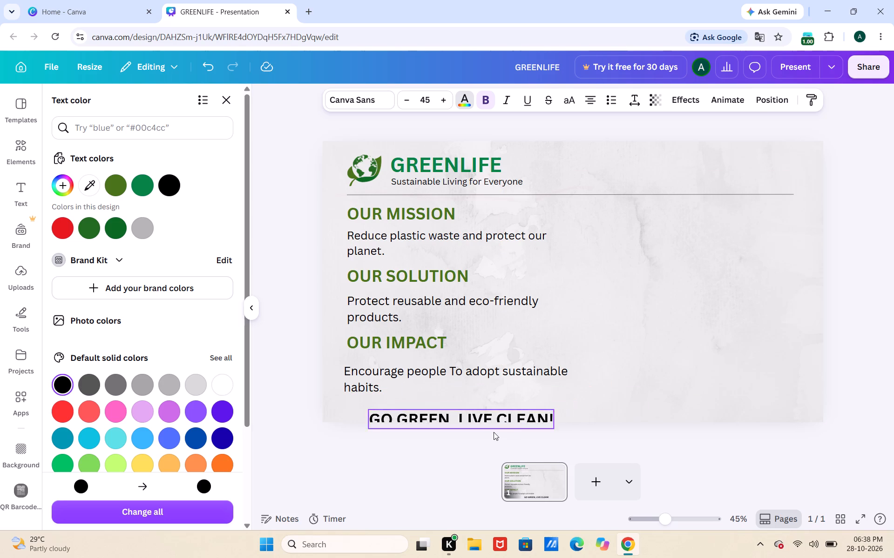
drag(494, 432, 562, 430)
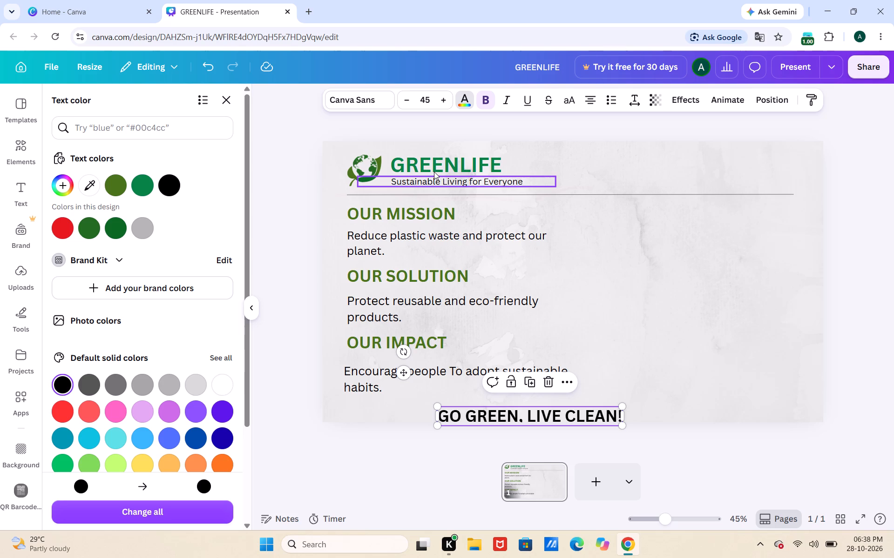
drag(514, 405, 514, 399)
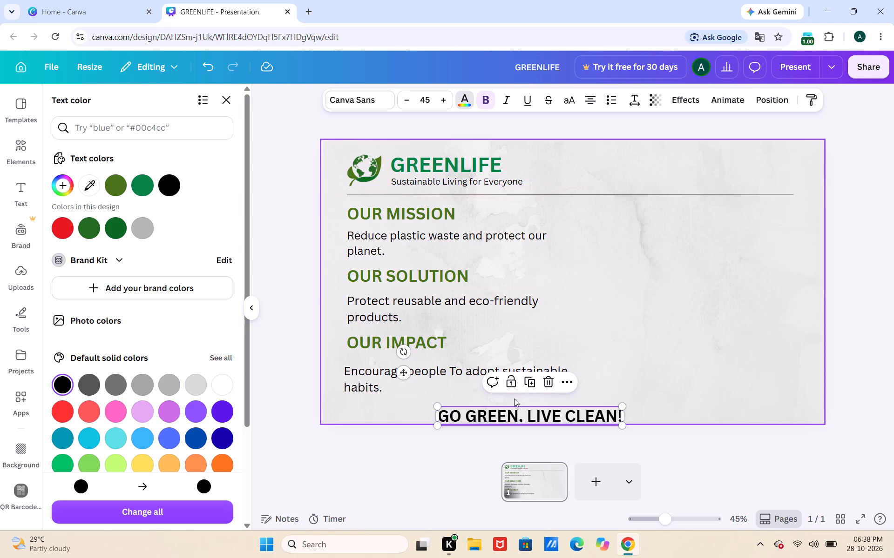
drag(514, 399, 514, 397)
double_click(526, 414)
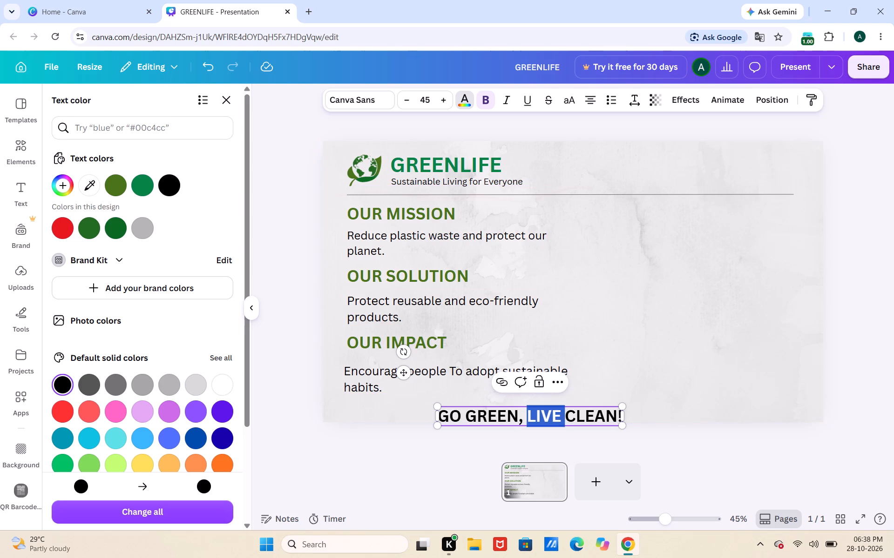
double_click(509, 405)
click(509, 405)
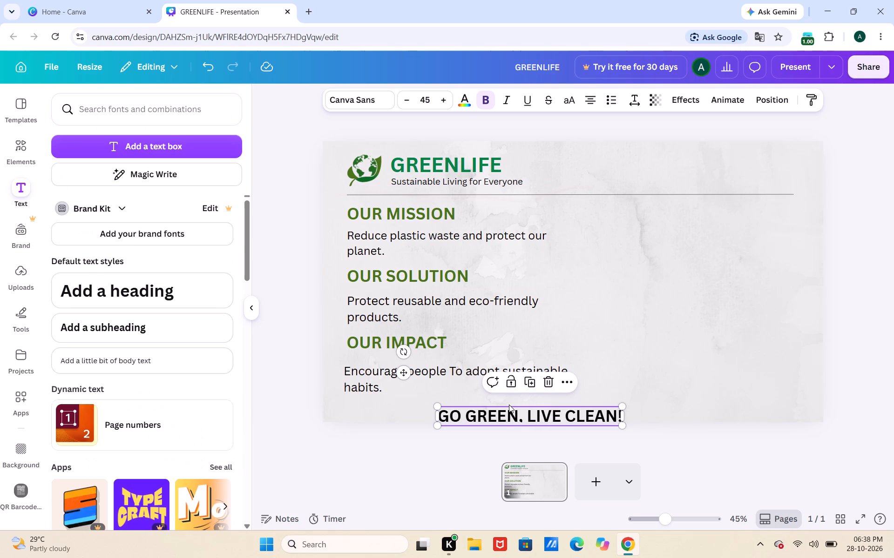
drag(512, 406, 513, 403)
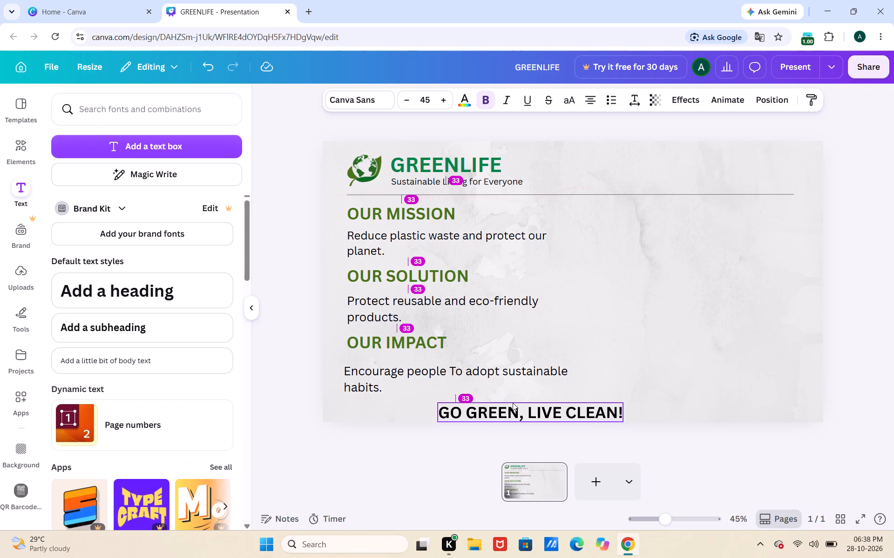
drag(513, 403, 514, 399)
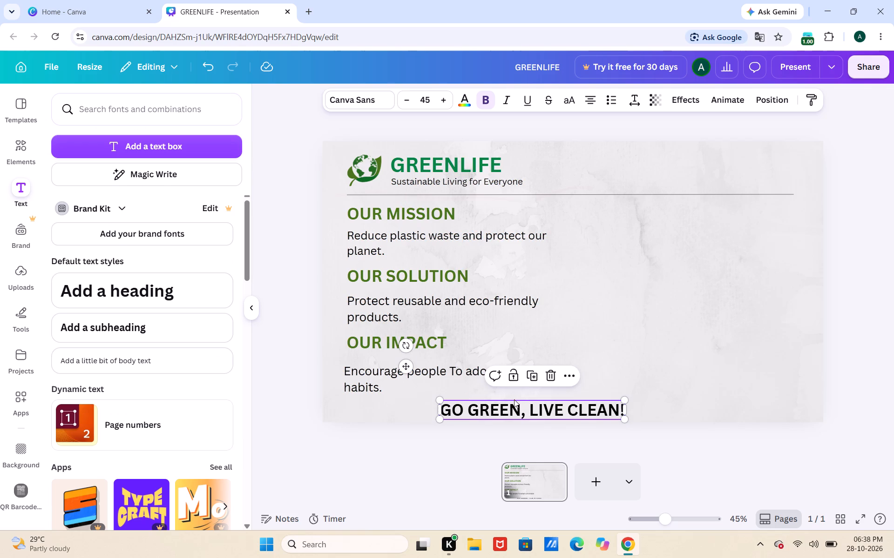
click(254, 442)
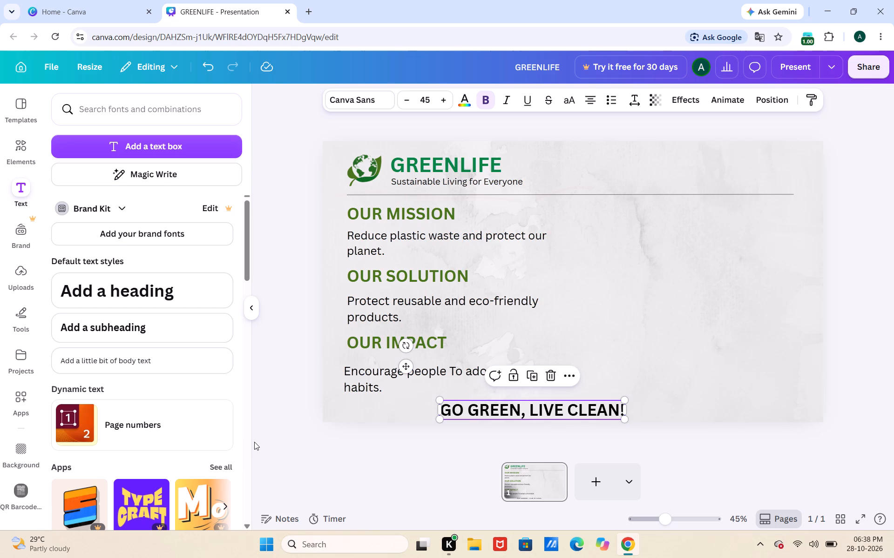
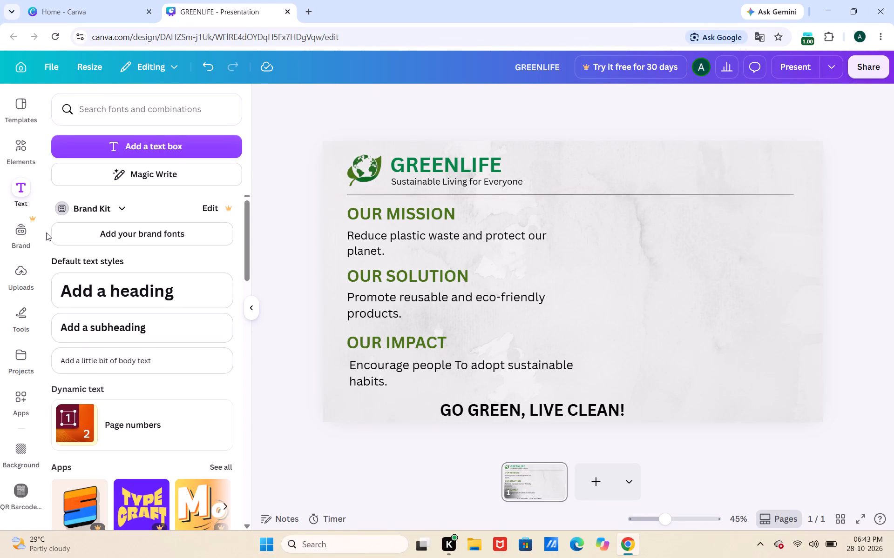
Search the elements library for "recycle icon" and add the two-tone green recycling arrows graphic to the slide.
click(13, 151)
click(106, 113)
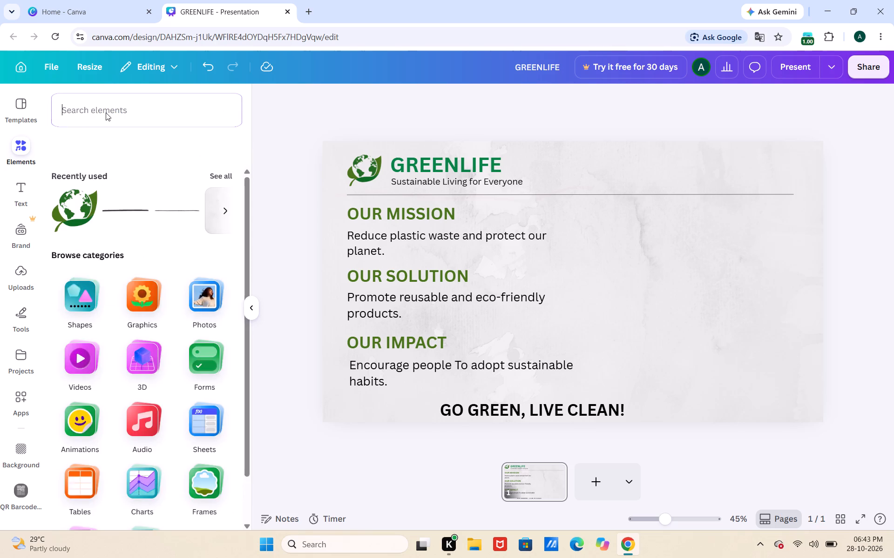
text(rec)
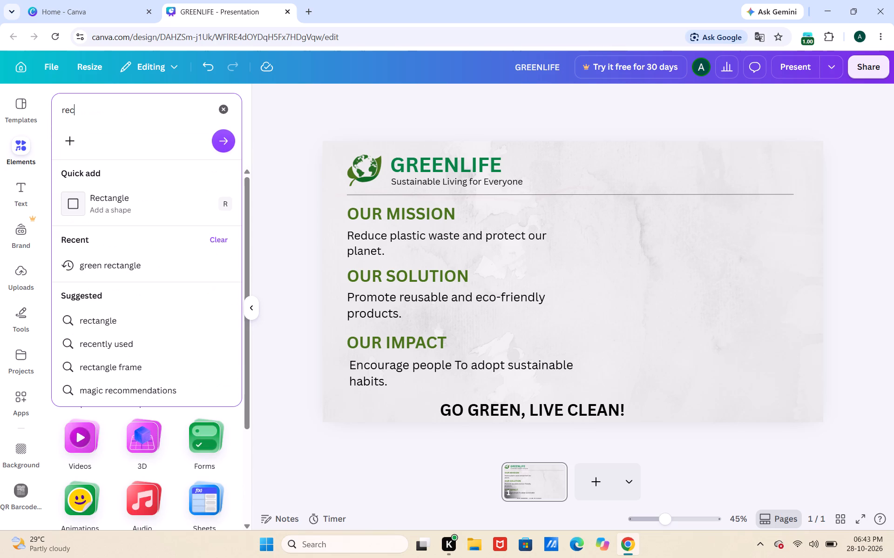
text(ycle)
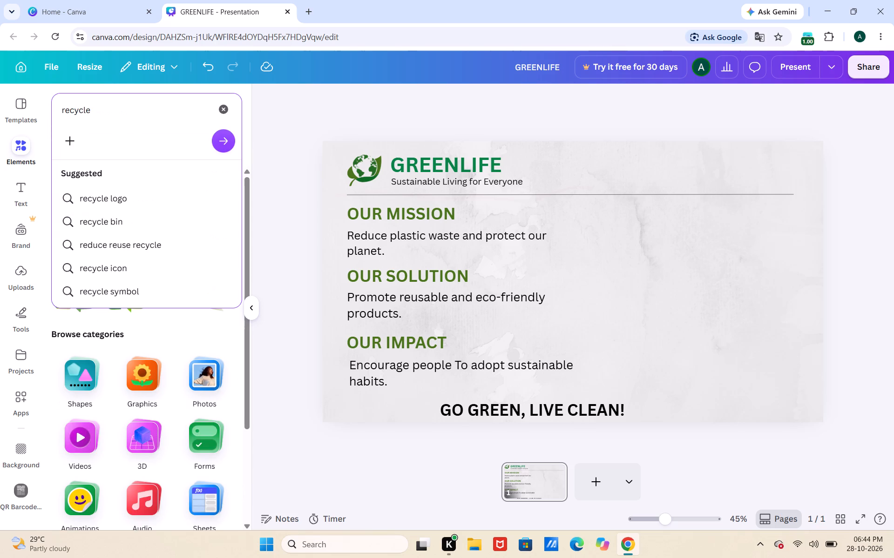
key(space)
text(i)
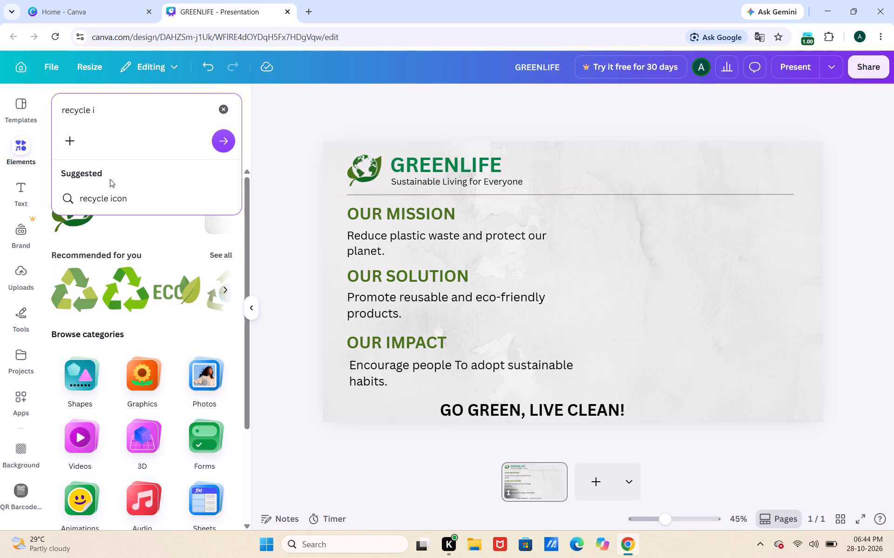
click(108, 199)
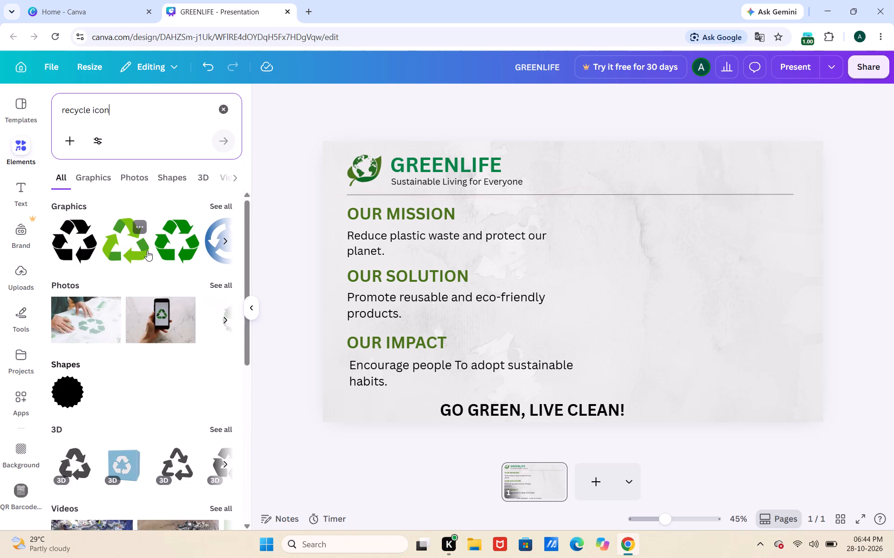
scroll(147, 251, left, 1)
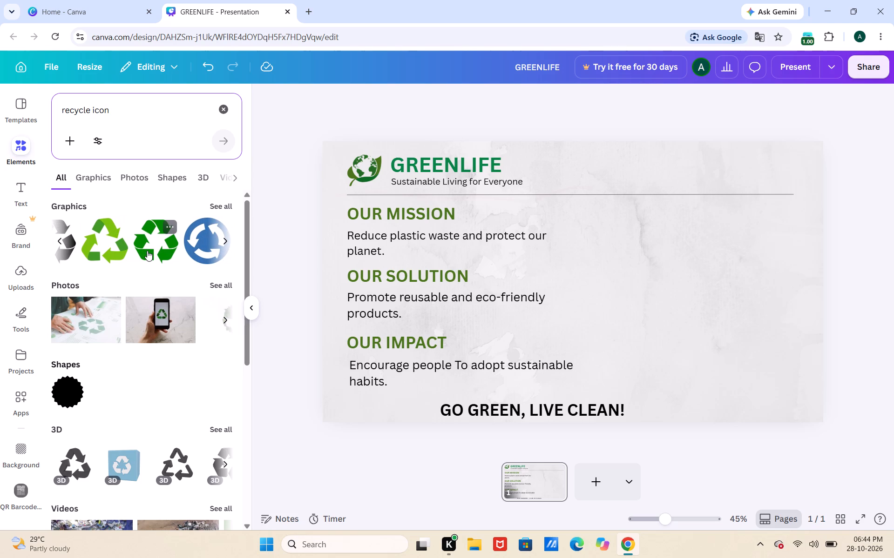
click(121, 251)
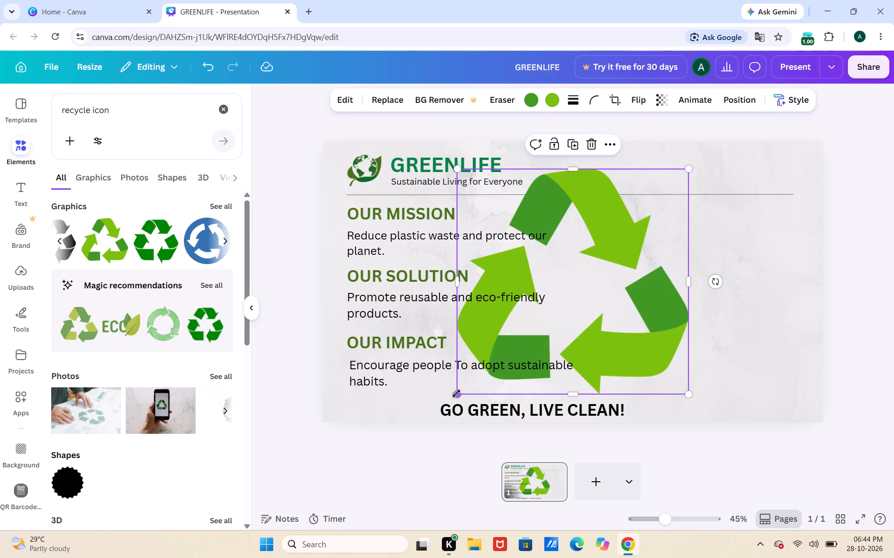
Shrink the recycling icon to about the heading's height and place it directly left of the "OUR MISSION" heading.
drag(457, 394, 661, 181)
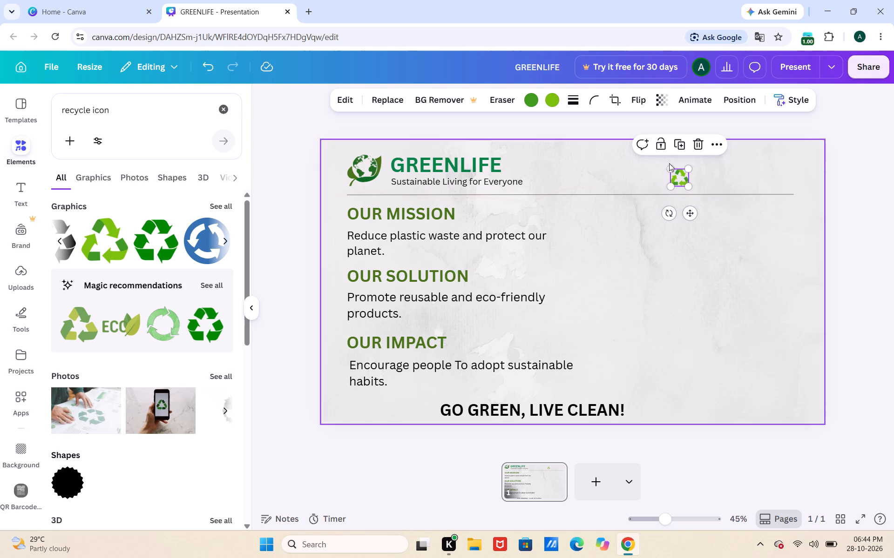
drag(678, 177, 333, 218)
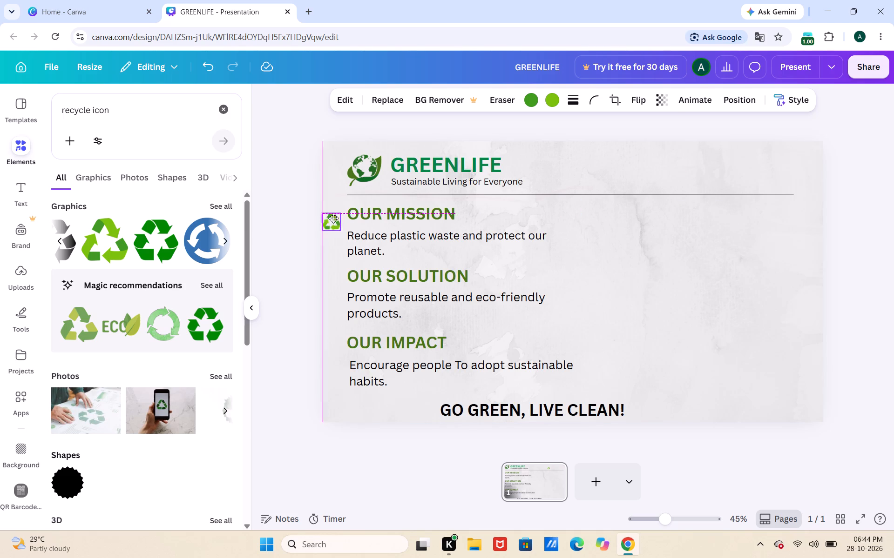
drag(333, 218, 338, 214)
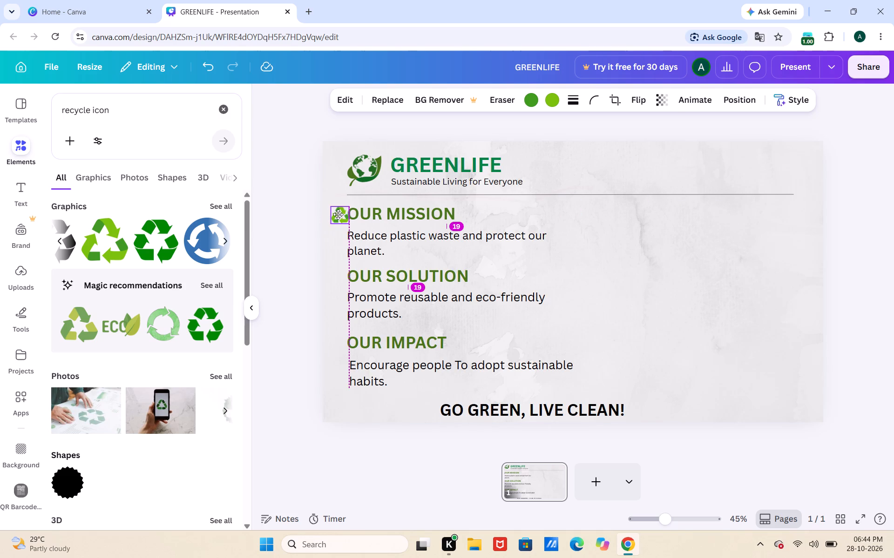
drag(338, 214, 335, 212)
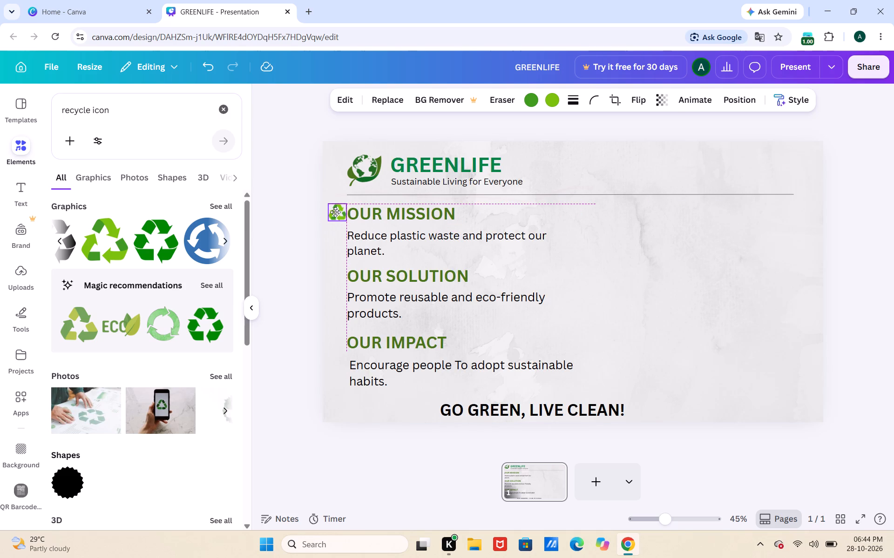
drag(335, 212, 334, 215)
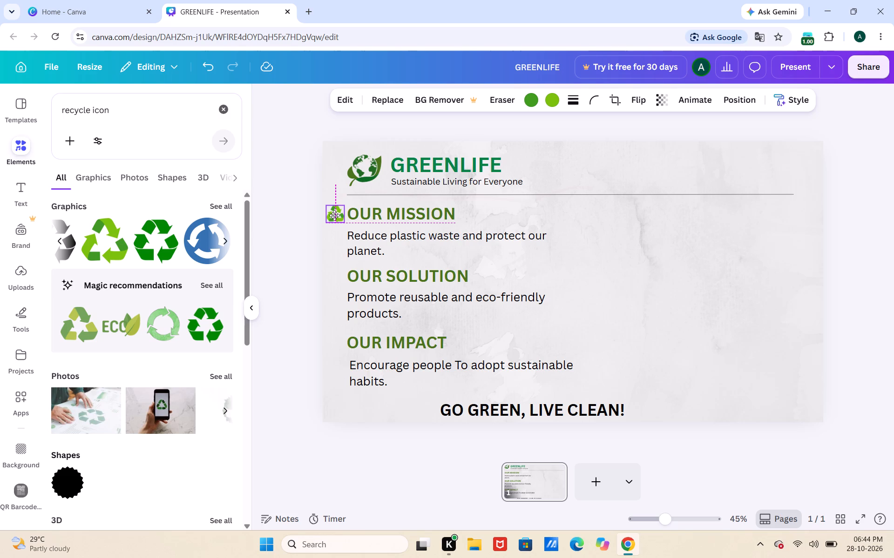
drag(334, 215, 333, 215)
drag(333, 215, 333, 214)
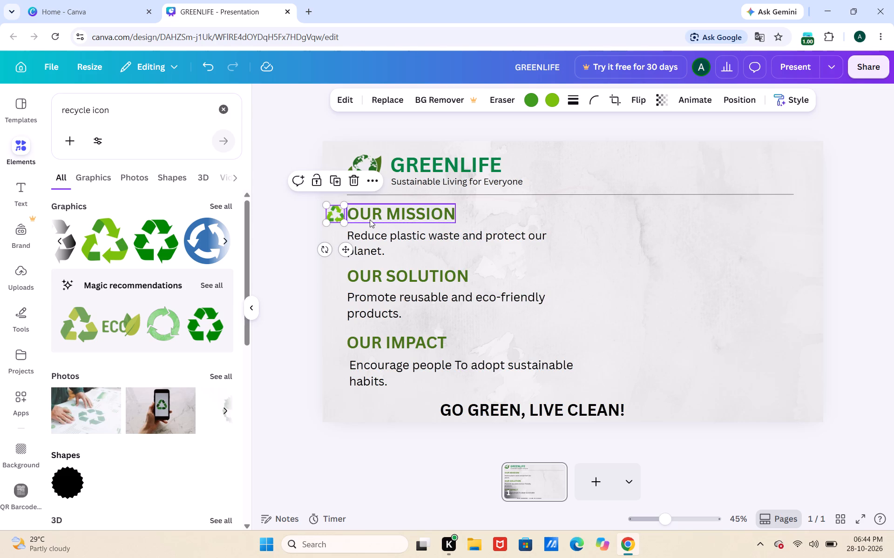
Shift the "OUR MISSION" heading right and align the recycling icon in front of it with the paragraph's left edge.
drag(370, 219, 383, 220)
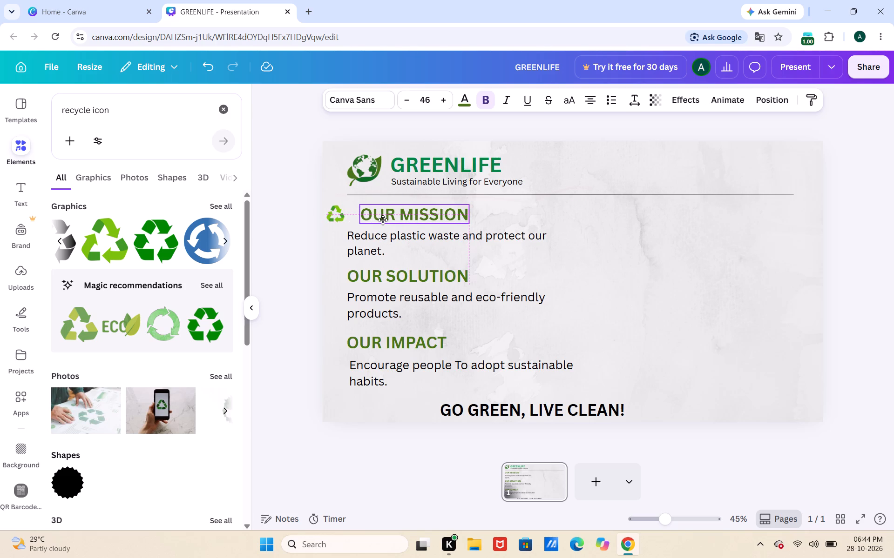
drag(383, 220, 397, 219)
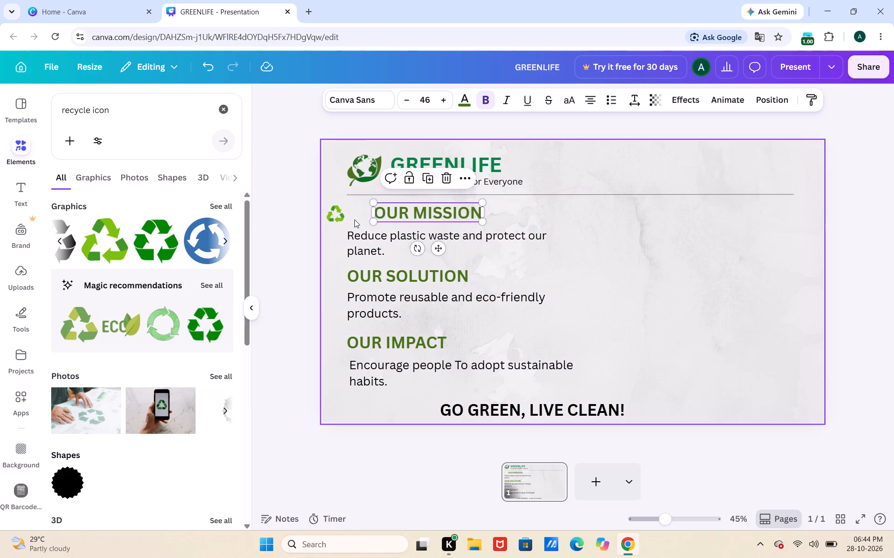
drag(339, 217, 358, 216)
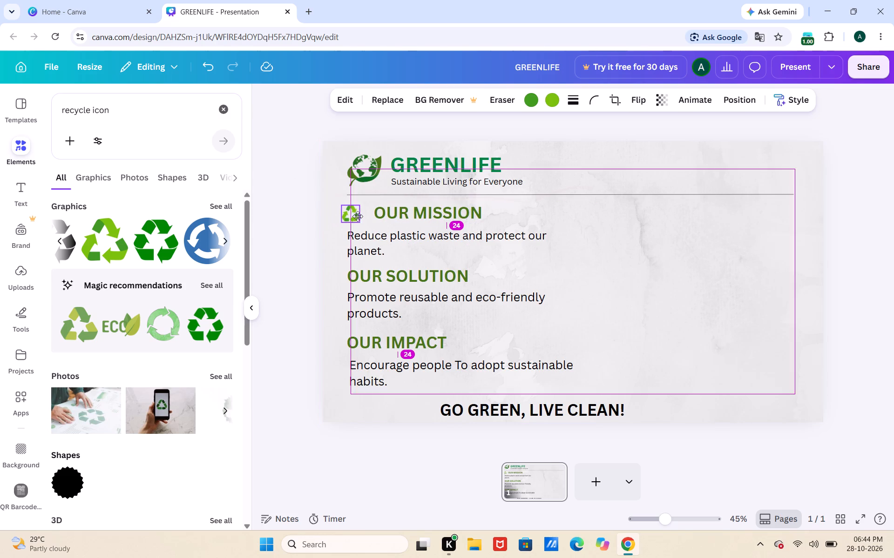
drag(358, 216, 359, 216)
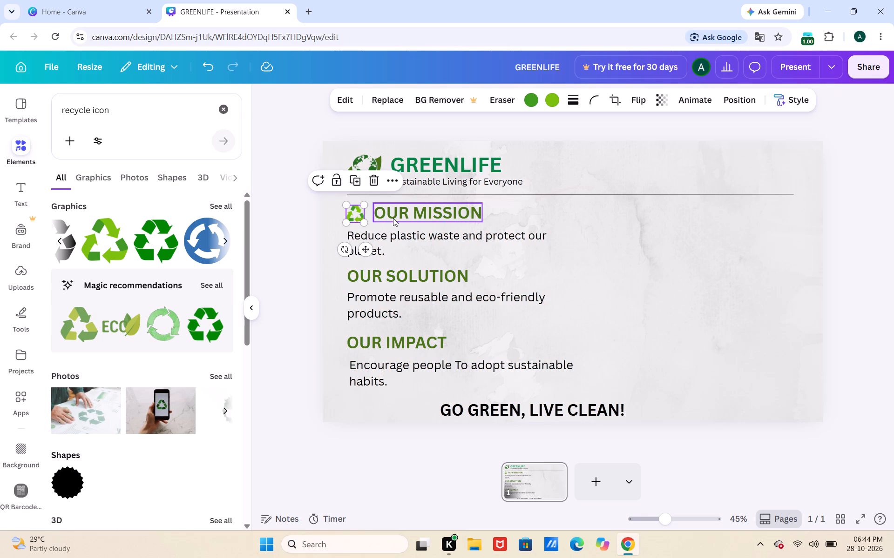
click(393, 218)
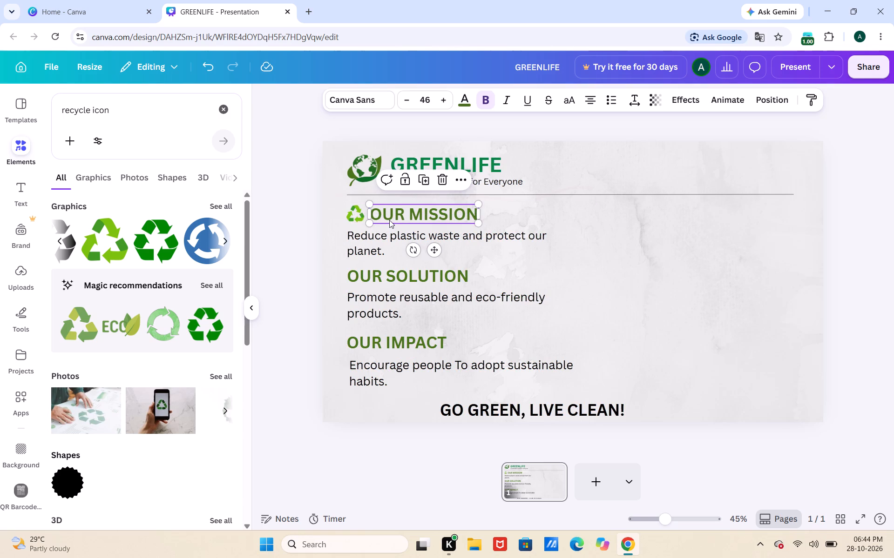
click(302, 237)
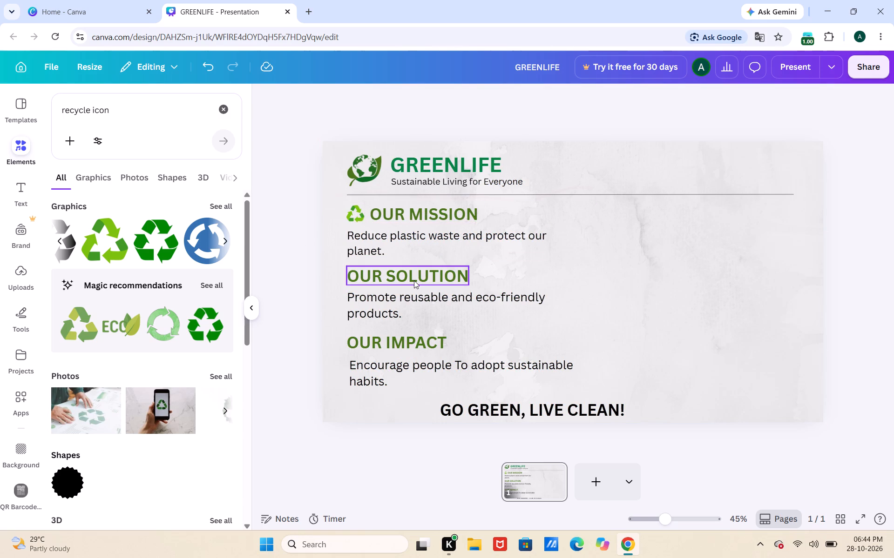
Move the "OUR SOLUTION" heading right so its left edge lines up with the "OUR MISSION" heading.
drag(414, 280, 435, 279)
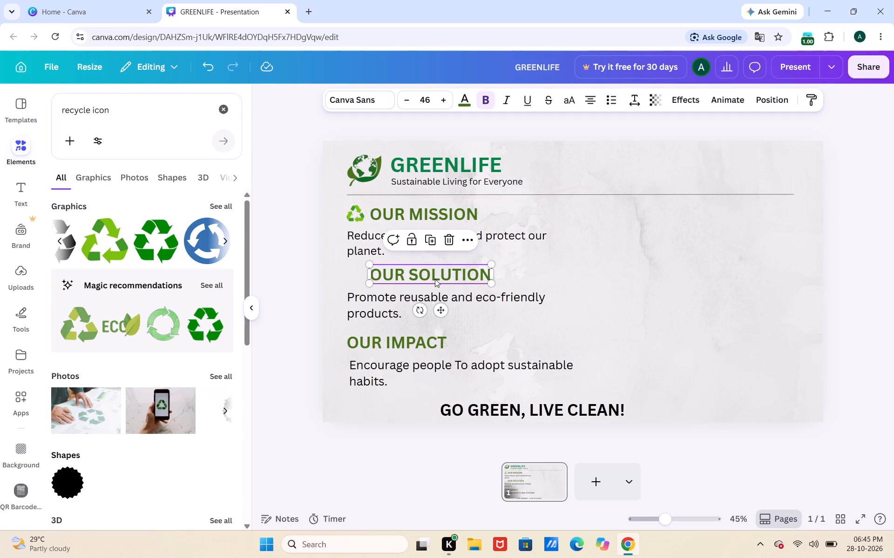
Search the elements library for "leaf icon" and add the round green graphic with white leaves to the slide.
click(228, 107)
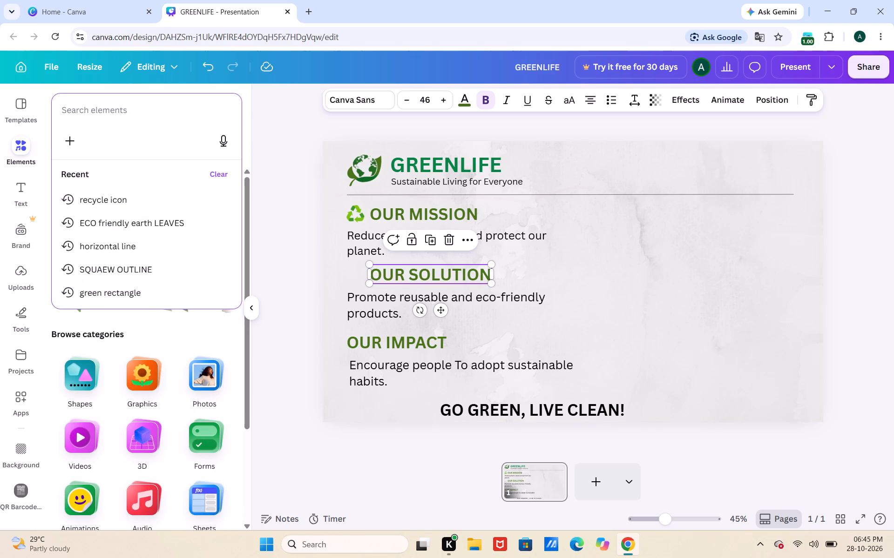
key(l)
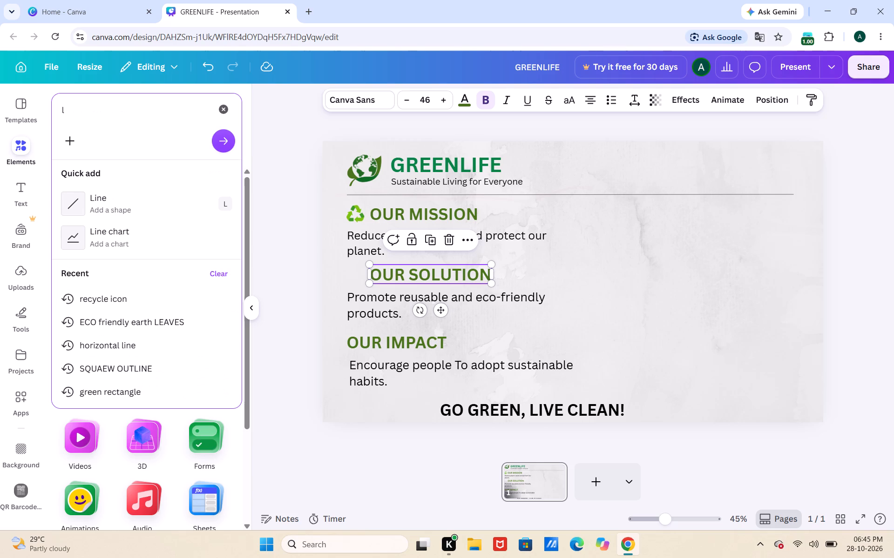
text(eaf)
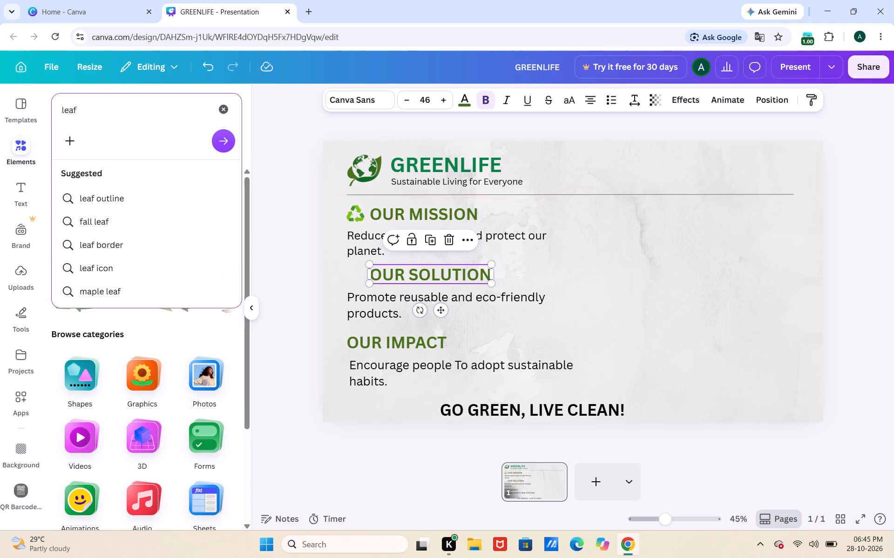
key(space)
key(i)
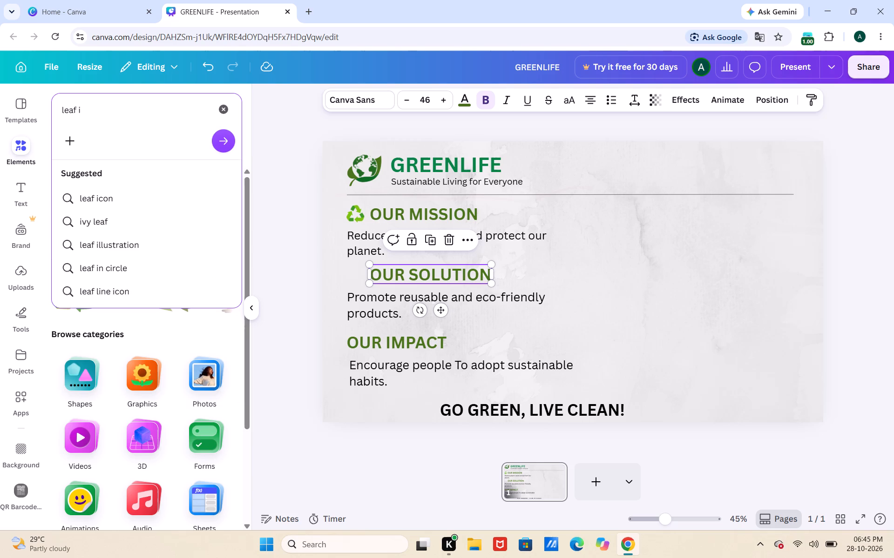
click(146, 207)
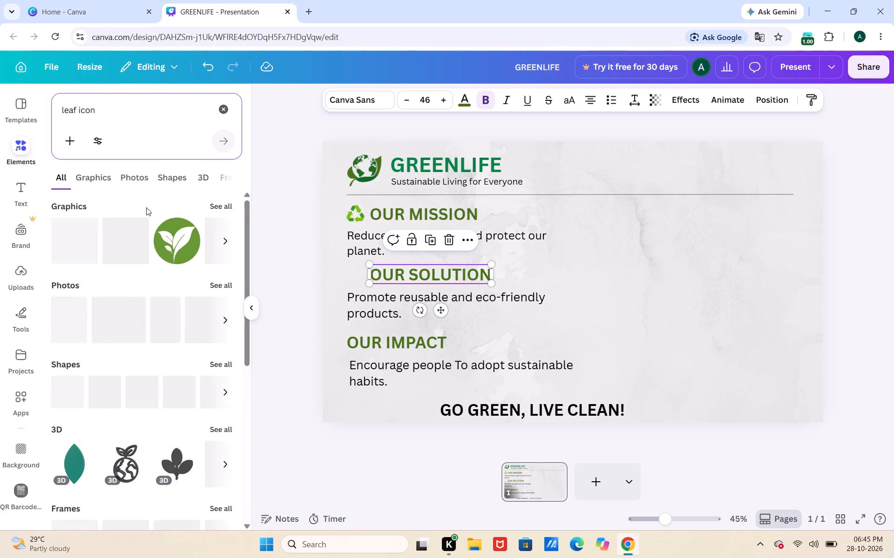
click(165, 252)
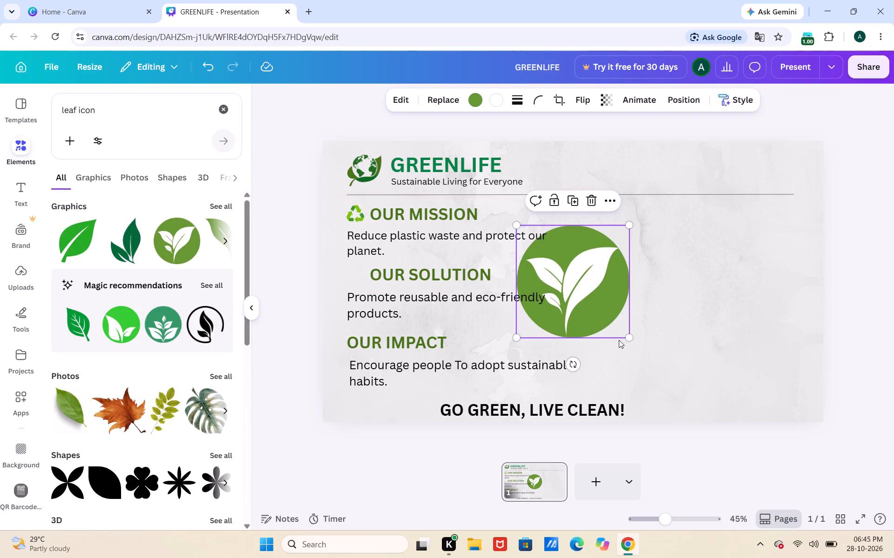
Shrink the round leaf icon to about the heading's height and place it just left of "OUR SOLUTION", under the recycling icon.
drag(630, 337, 549, 254)
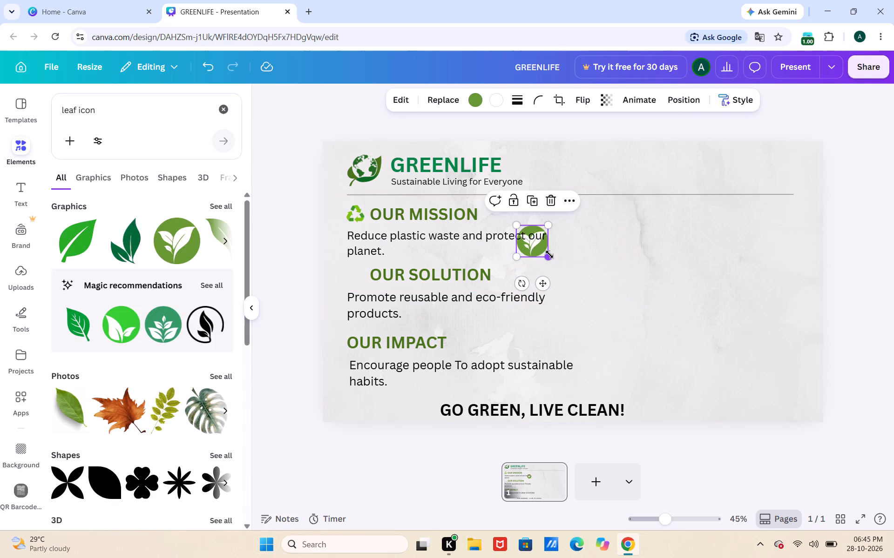
drag(532, 255, 337, 288)
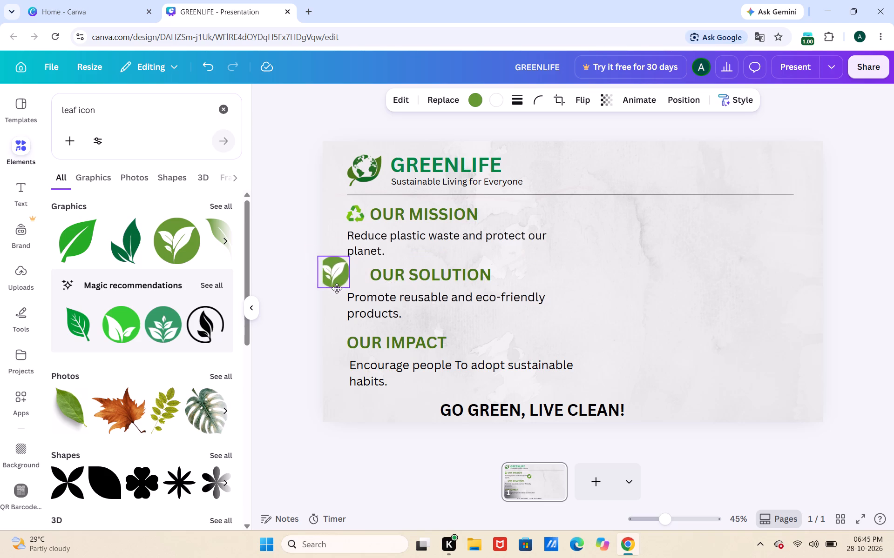
drag(337, 288, 356, 296)
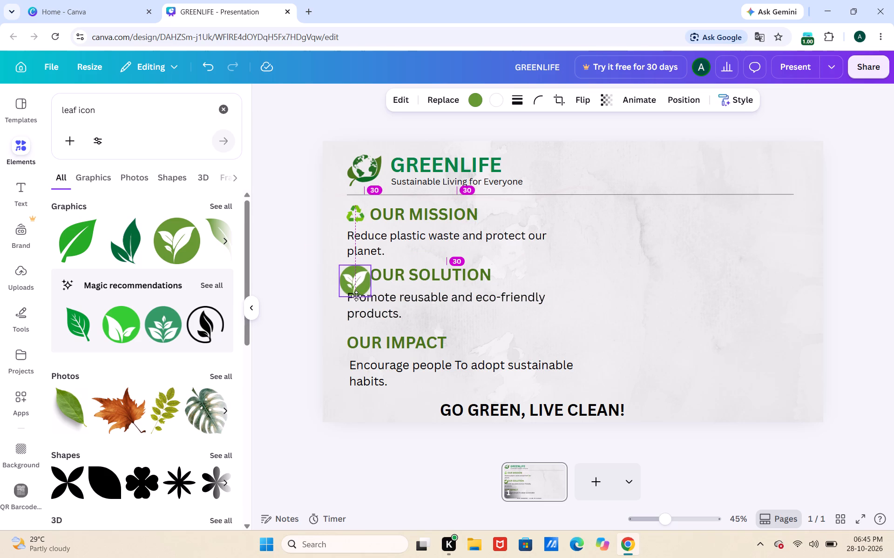
drag(356, 296, 353, 290)
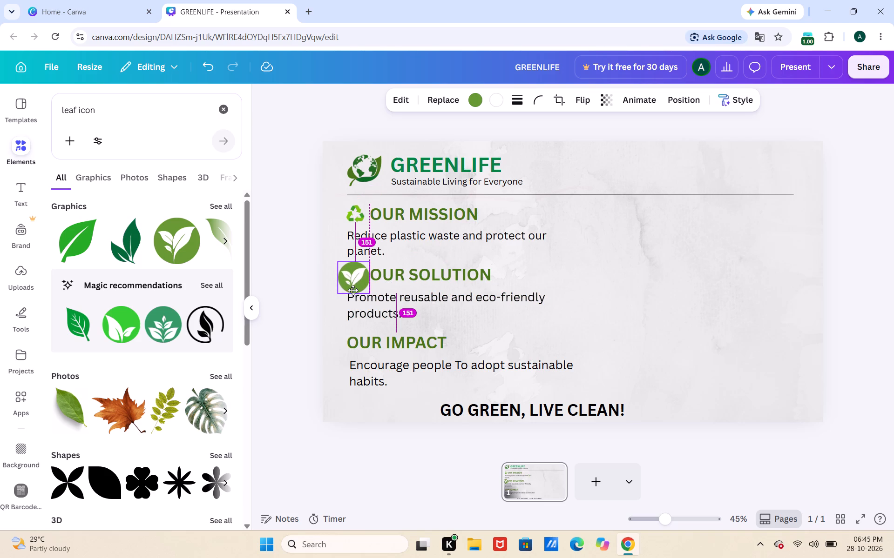
drag(353, 290, 353, 289)
drag(371, 290, 358, 281)
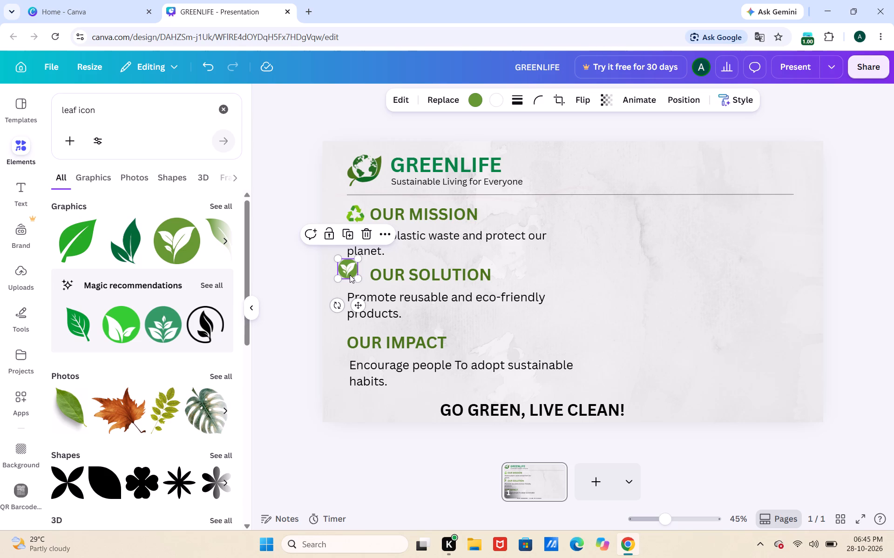
drag(349, 274, 357, 278)
click(315, 283)
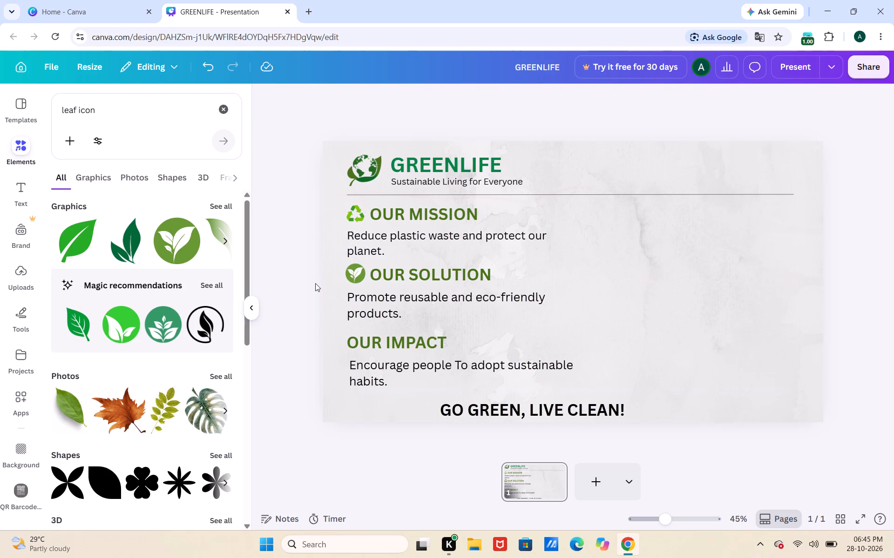
click(353, 273)
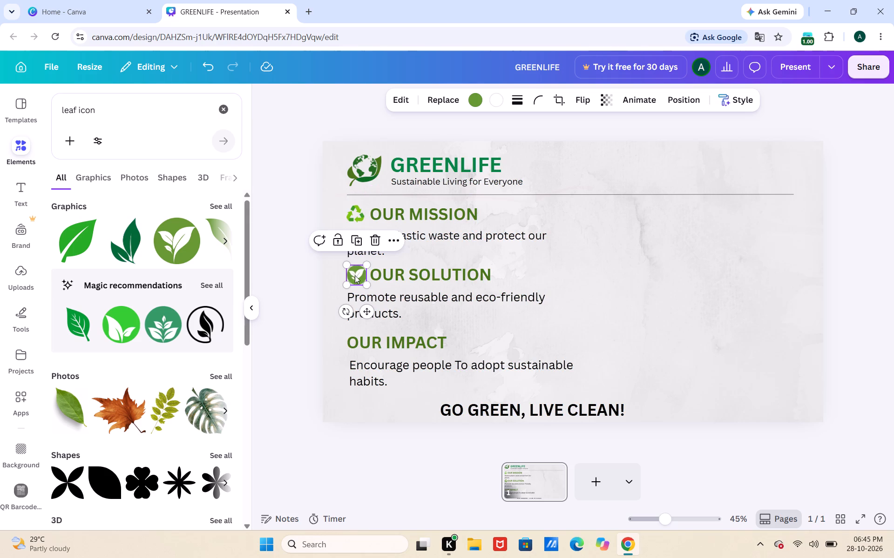
Move the "OUR IMPACT" heading right so its left edge lines up with the "OUR SOLUTION" heading.
click(329, 279)
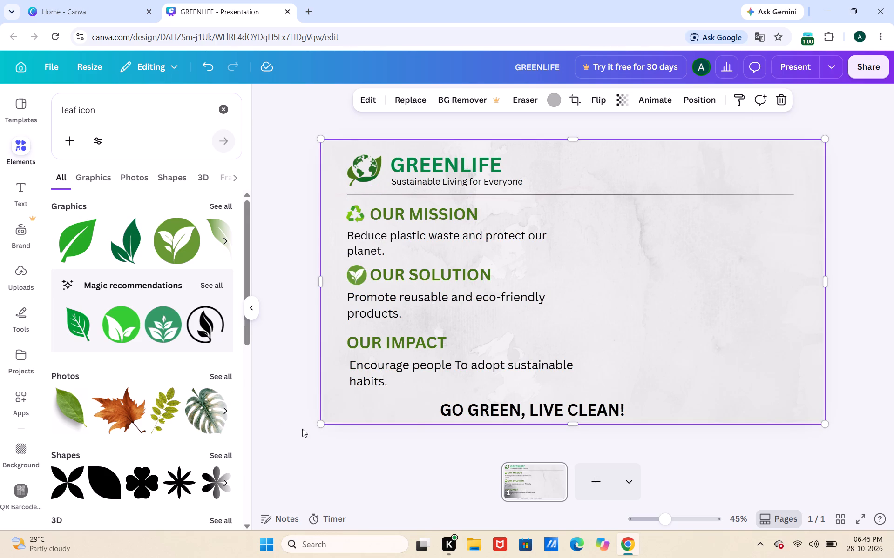
click(348, 337)
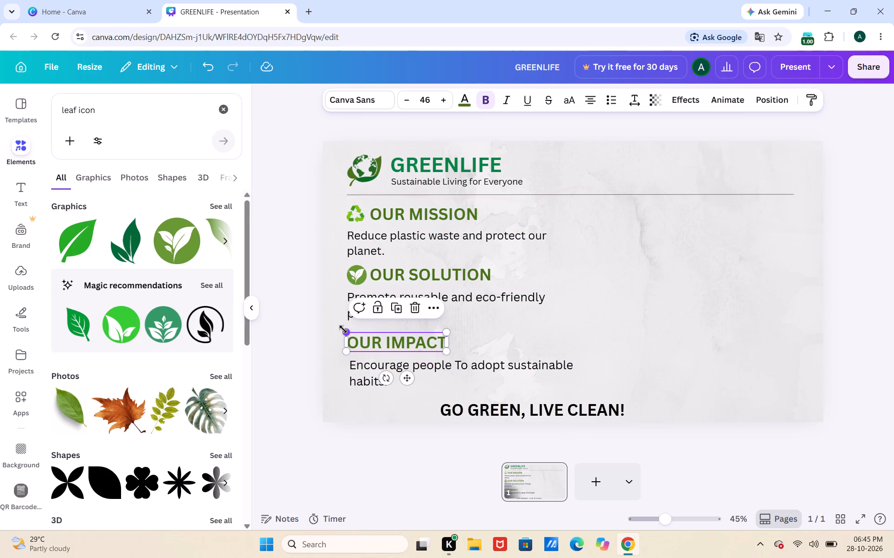
drag(373, 347, 396, 345)
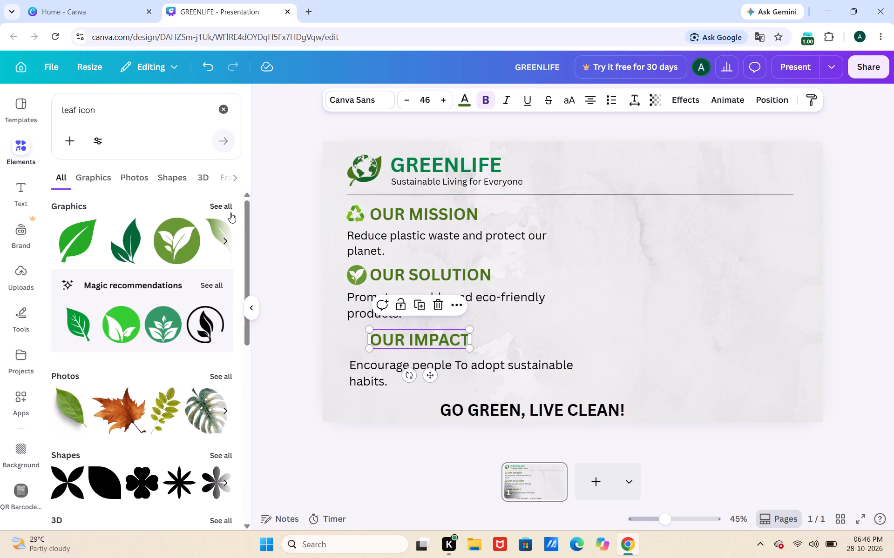
Search the elements library for "earth icon" and add the glossy blue and green globe graphic to the slide.
click(226, 112)
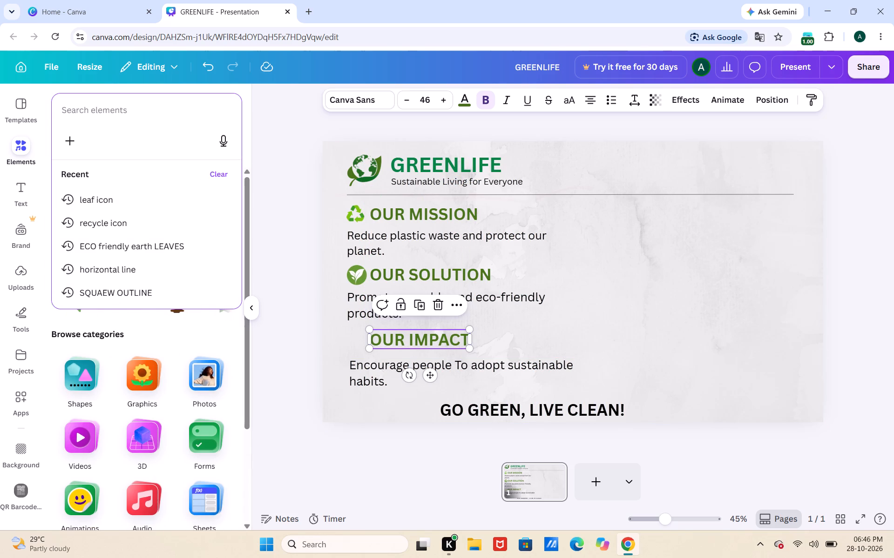
key(e)
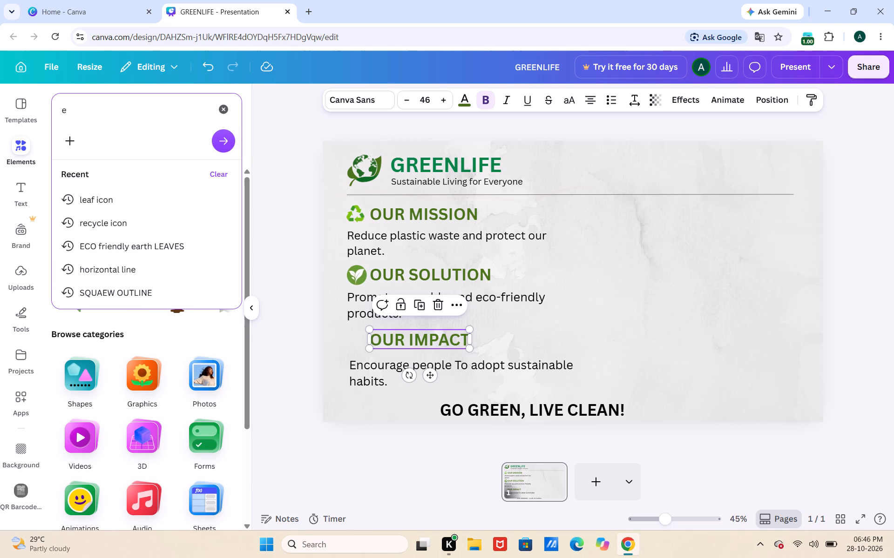
key(BackSpace)
text(earth)
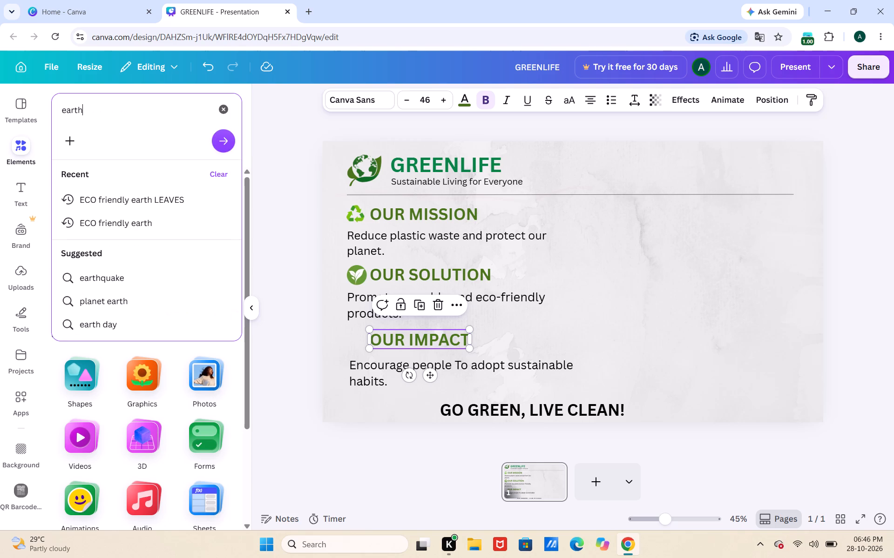
key(space)
text(i)
click(136, 193)
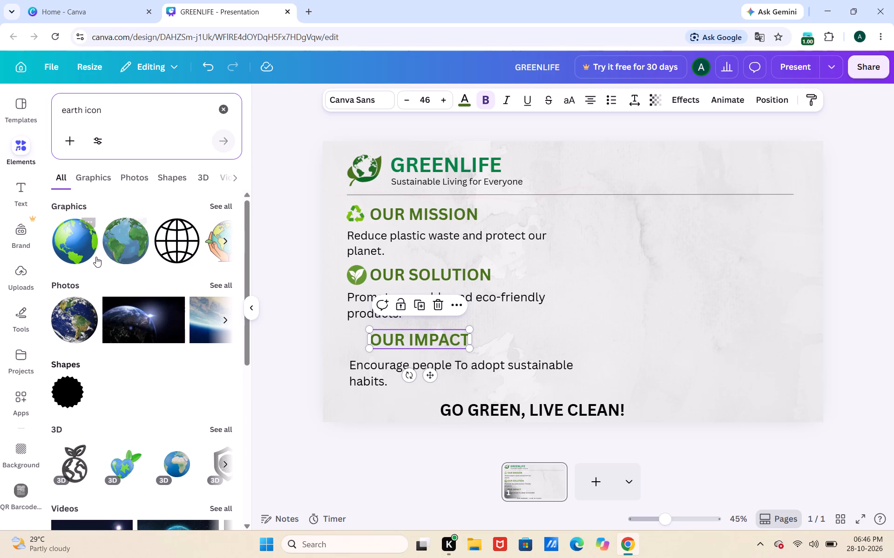
click(96, 257)
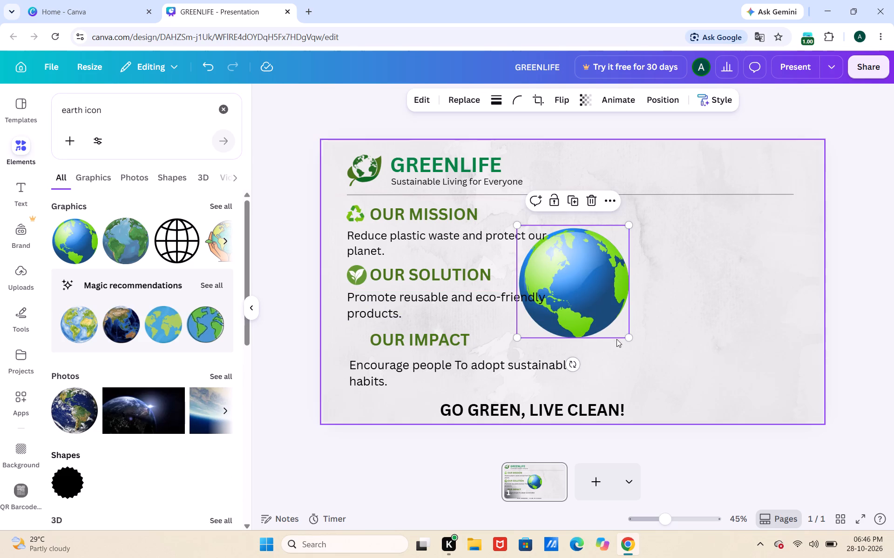
Shrink the globe to about the heading's height and place it just left of "OUR IMPACT", under the round leaf icon.
drag(629, 336, 512, 237)
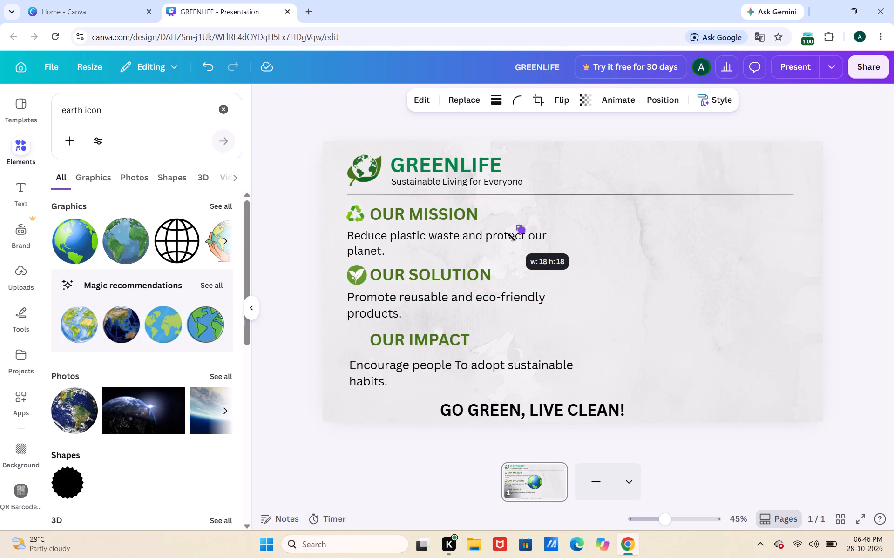
drag(512, 237, 536, 256)
drag(536, 246, 377, 344)
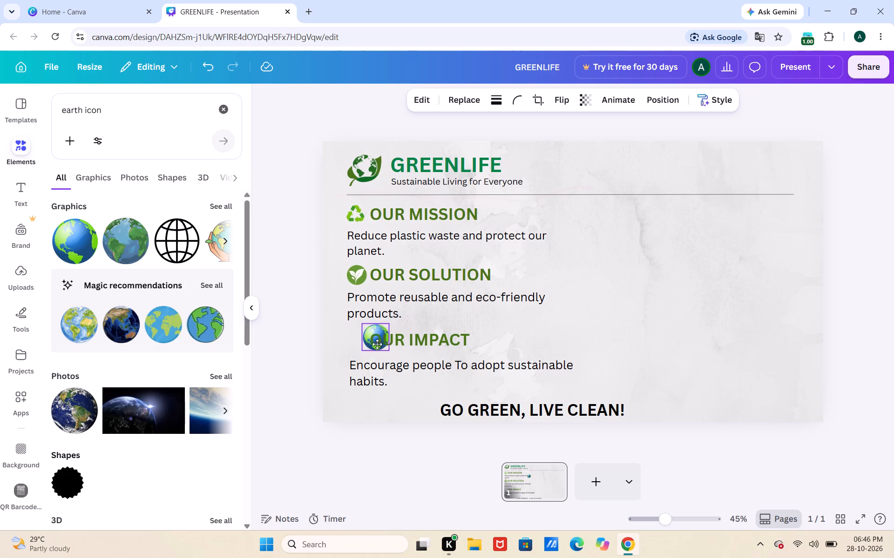
drag(377, 344, 365, 347)
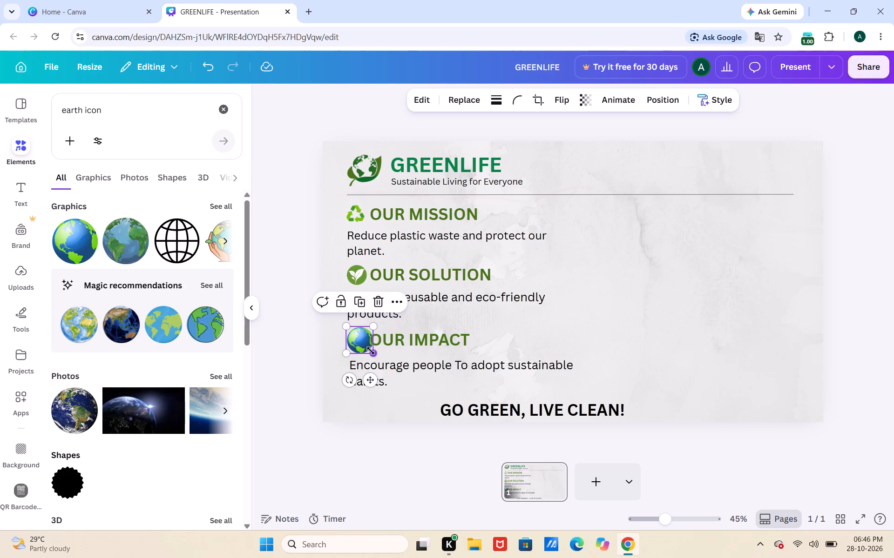
drag(371, 351, 361, 343)
click(313, 351)
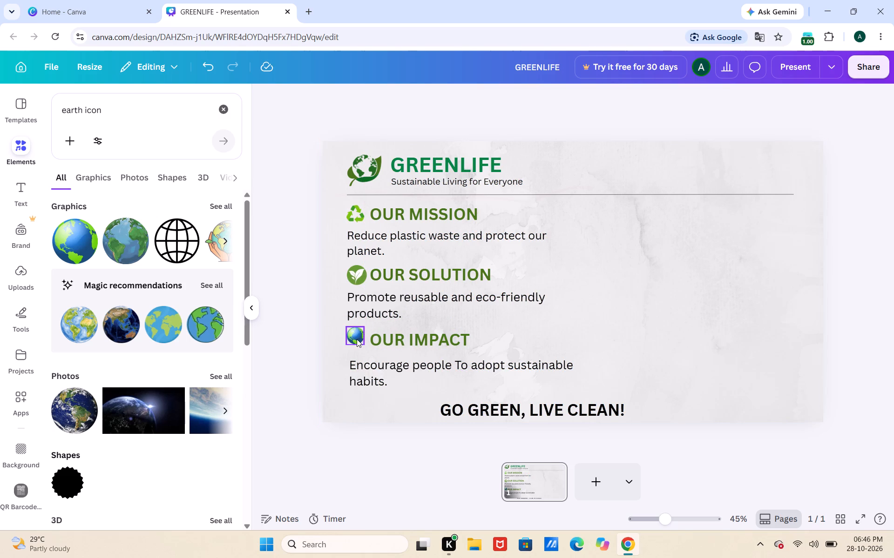
click(357, 339)
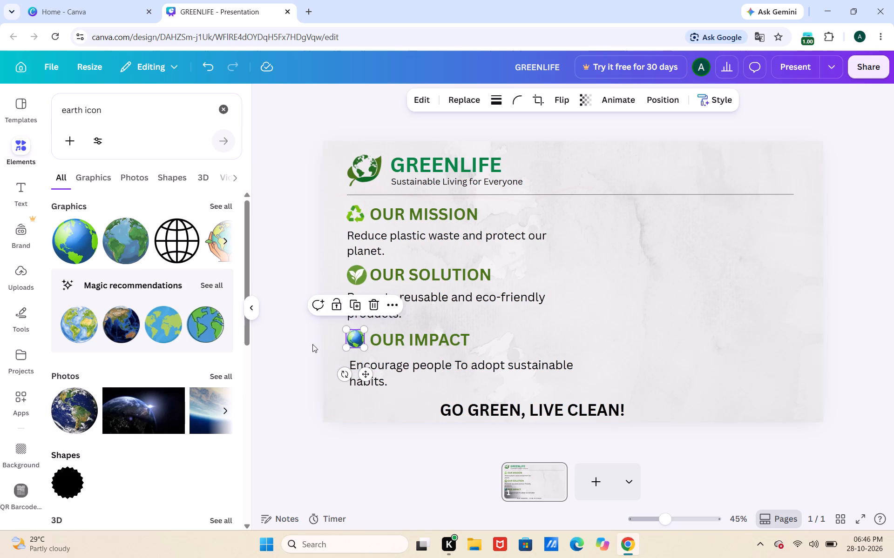
click(307, 346)
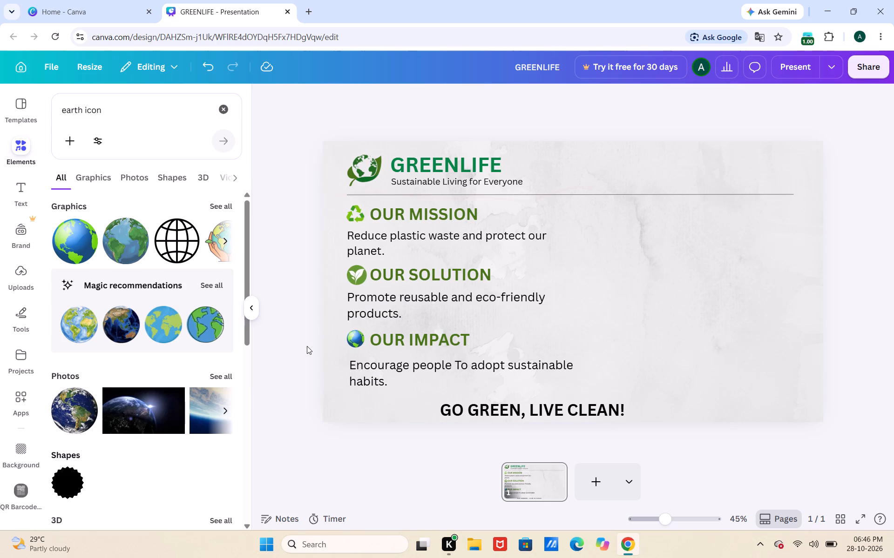
Search the elements library for "green rectangle" and add the textured dark green rectangle graphic to the slide.
click(226, 105)
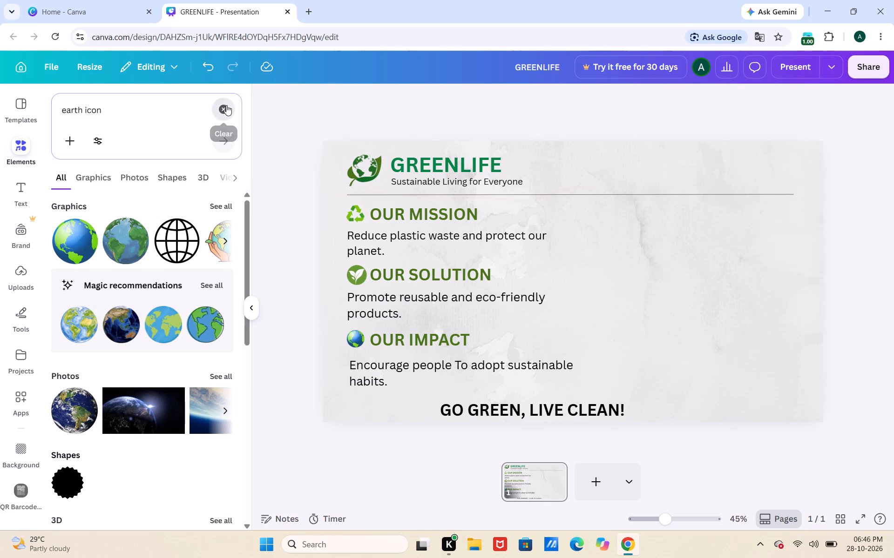
text(greem)
key(BackSpace)
text(b)
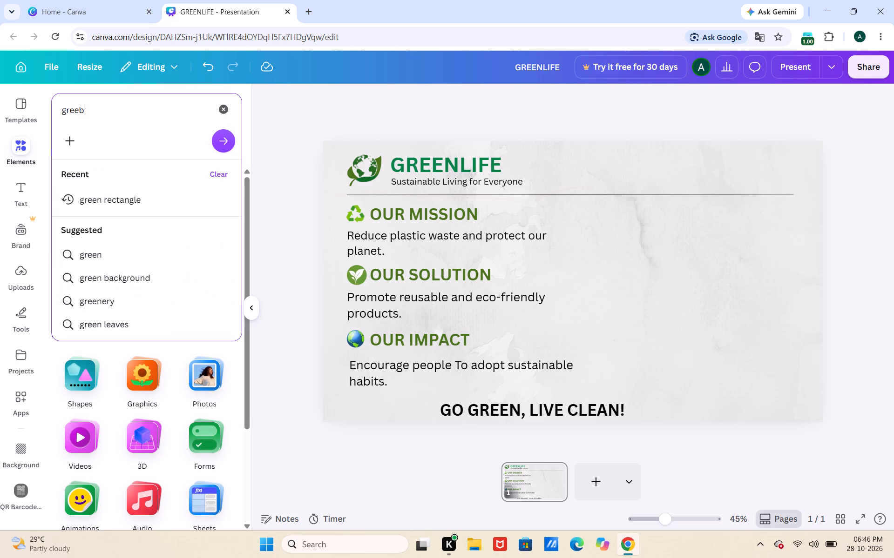
key(space)
key(BackSpace)
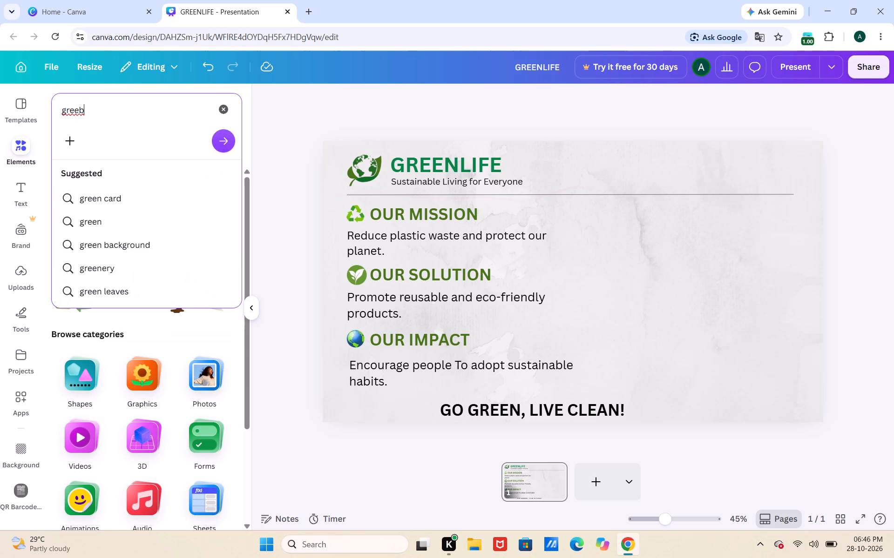
key(BackSpace)
text(n tre)
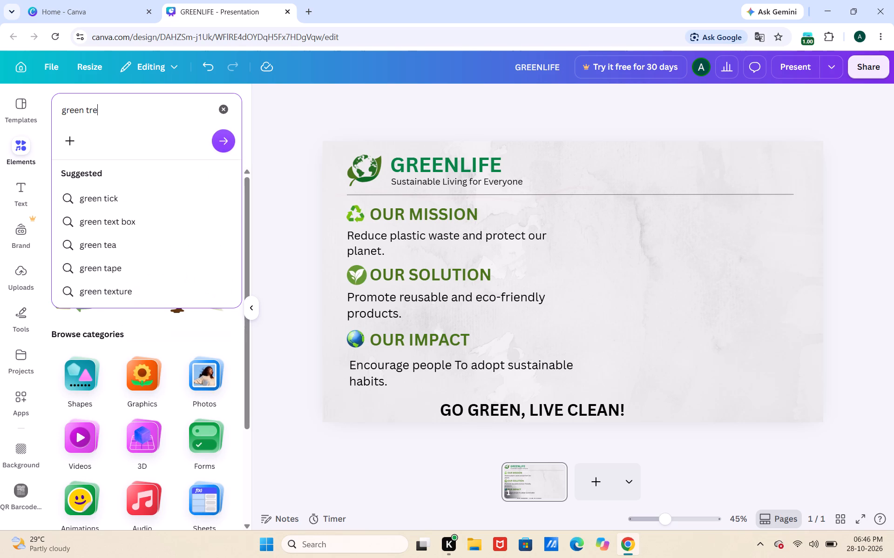
key(BackSpace)
key(BackSpace)
key(BackSpace)
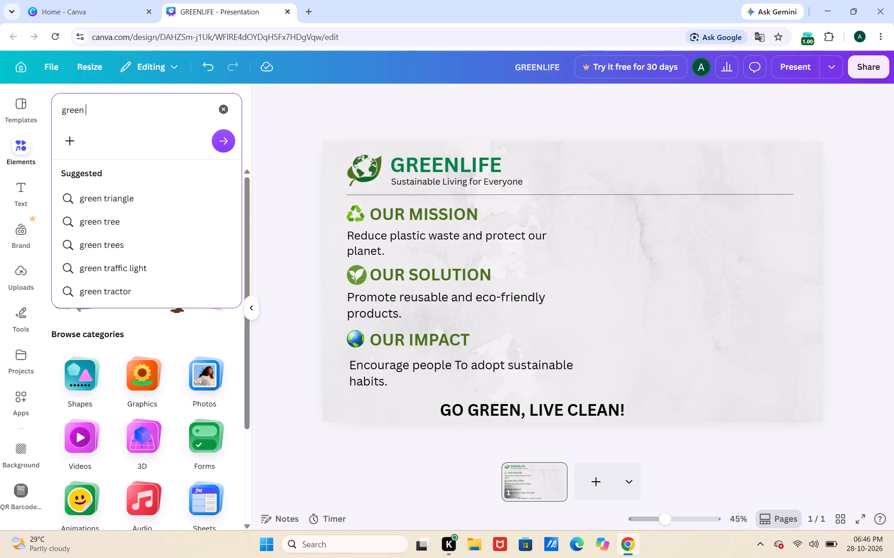
text(ret)
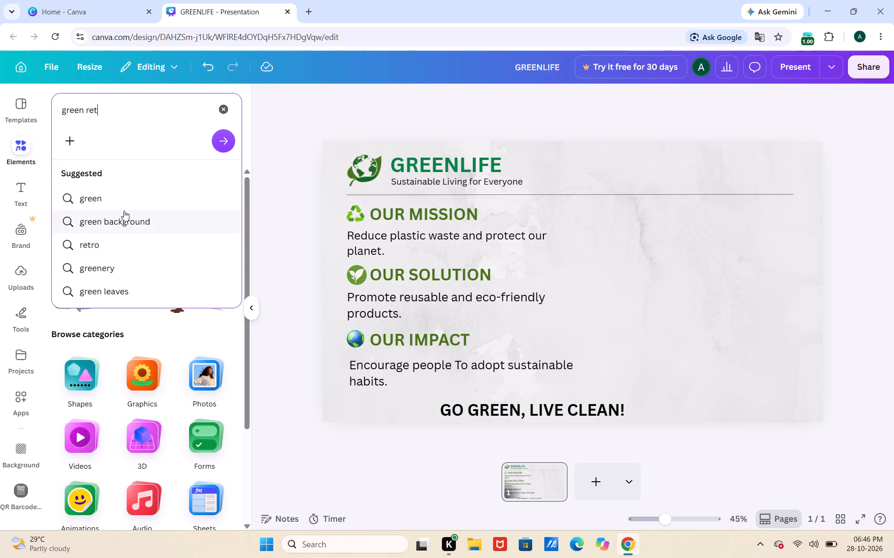
key(BackSpace)
click(135, 191)
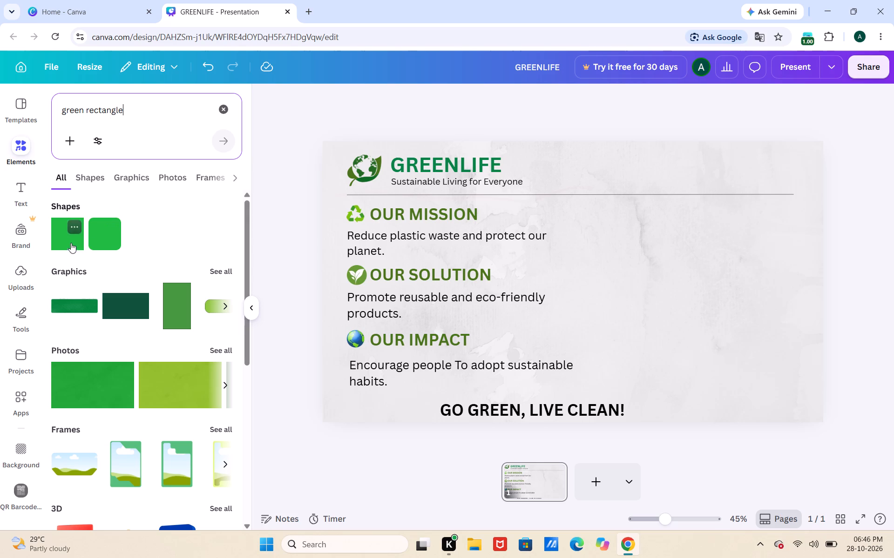
click(87, 304)
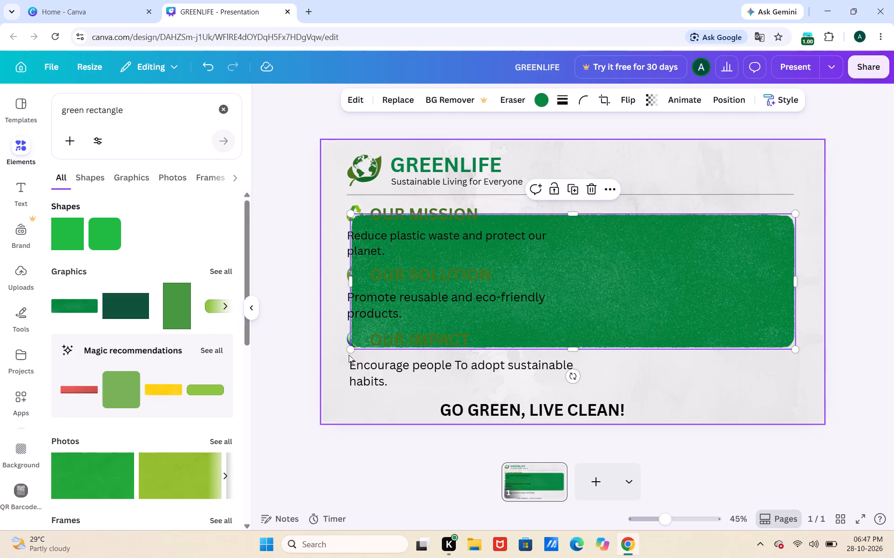
Resize the green rectangle into a thin horizontal bar about 894 wide, slightly taller than the slogan text.
drag(348, 350, 477, 291)
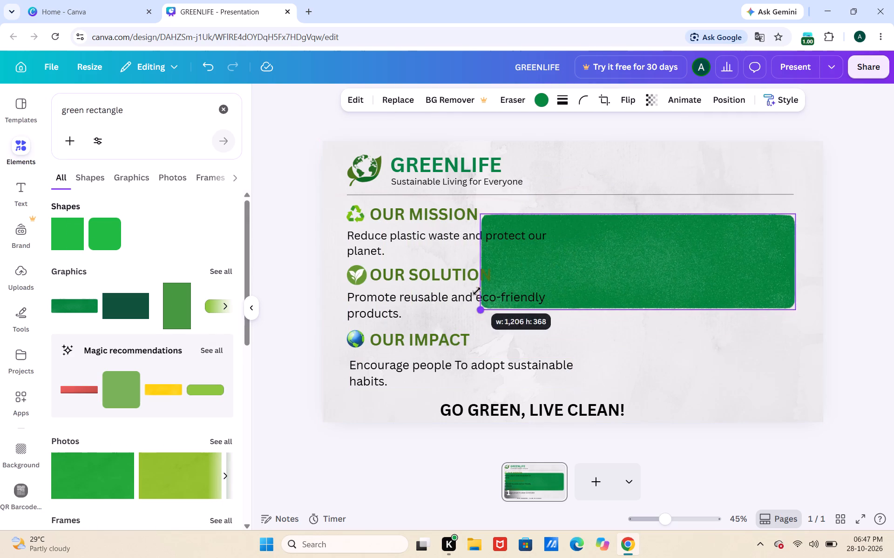
drag(477, 291, 551, 257)
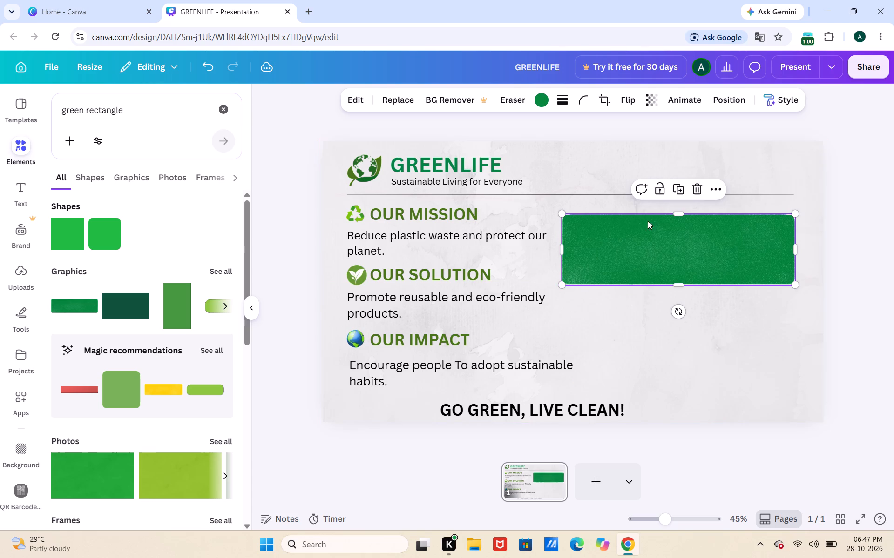
drag(679, 212, 685, 240)
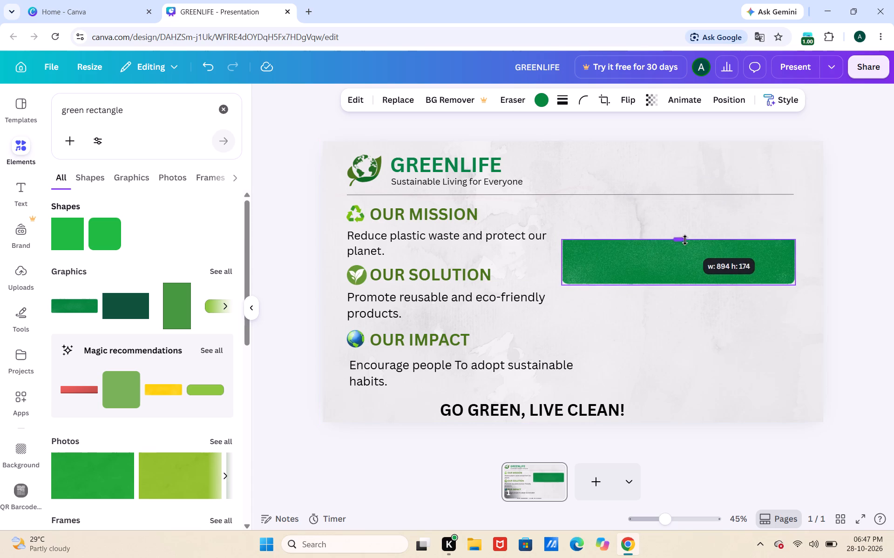
drag(685, 240, 685, 248)
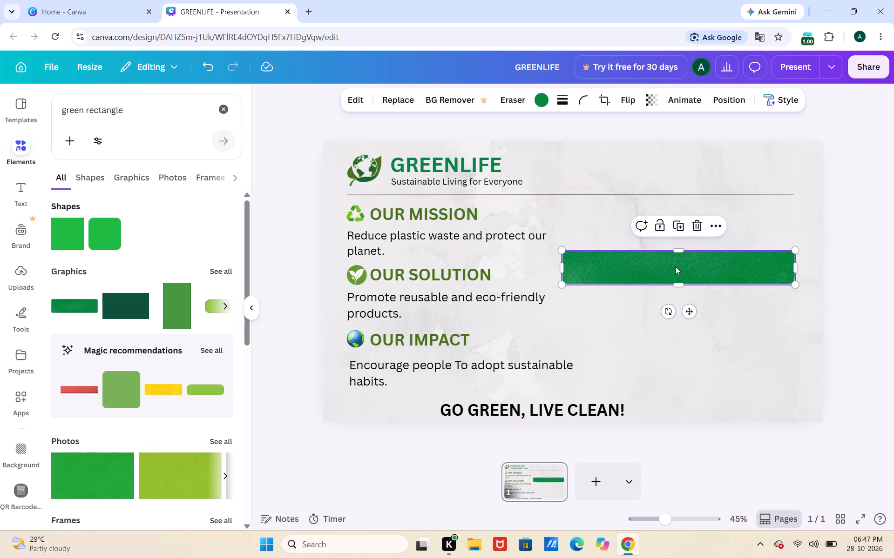
Place the green bar over the "GO GREEN, LIVE CLEAN!" slogan at the slide's bottom edge and nudge the slogan up to centre it on the bar.
drag(675, 266, 524, 404)
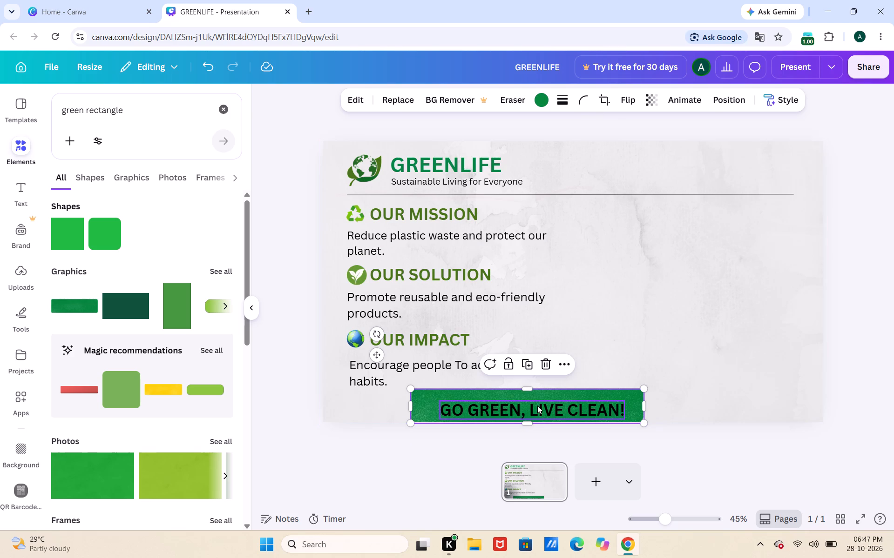
click(477, 411)
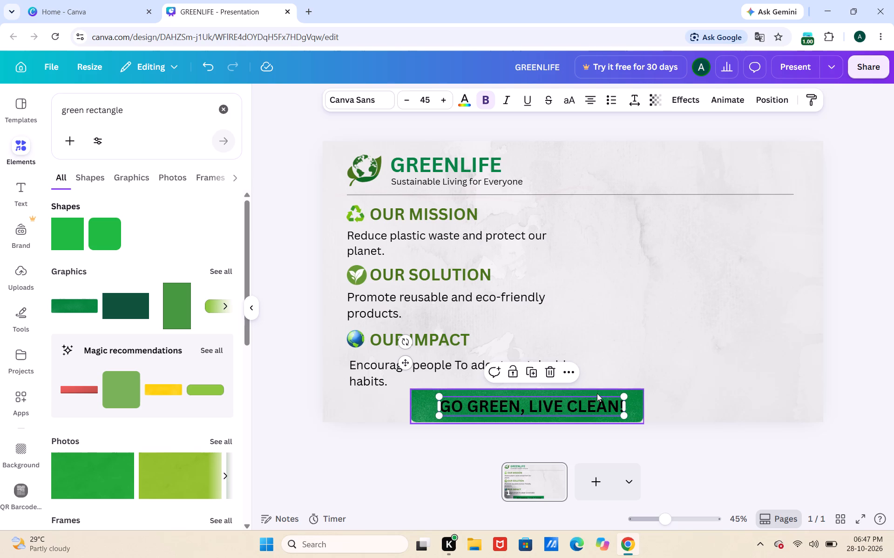
Move the green bar rightward so it starts below the end of the "OUR MISSION" heading, slightly above the slide's bottom edge.
drag(589, 392, 640, 392)
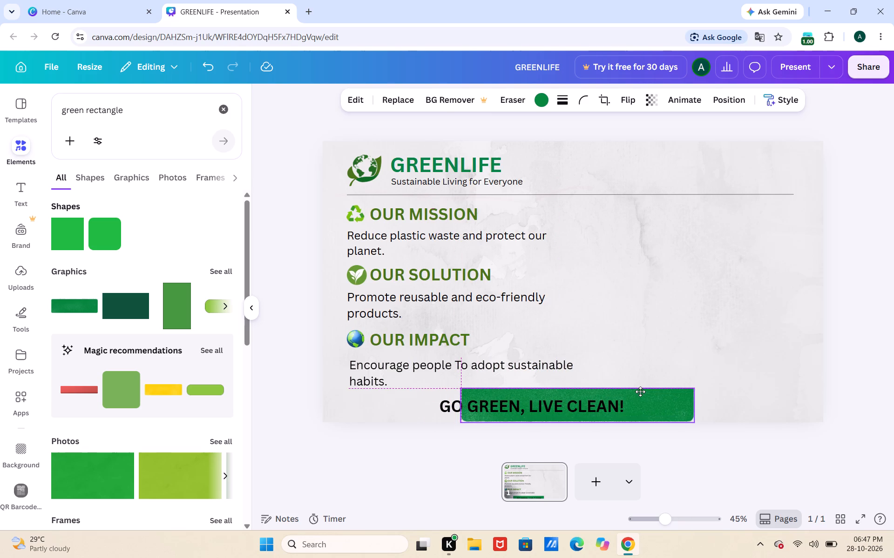
drag(640, 392, 657, 391)
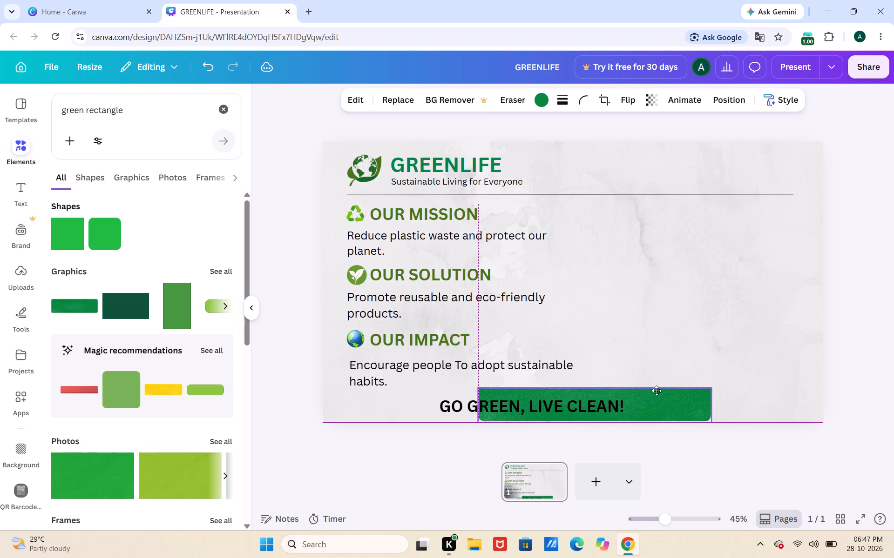
drag(657, 391, 657, 391)
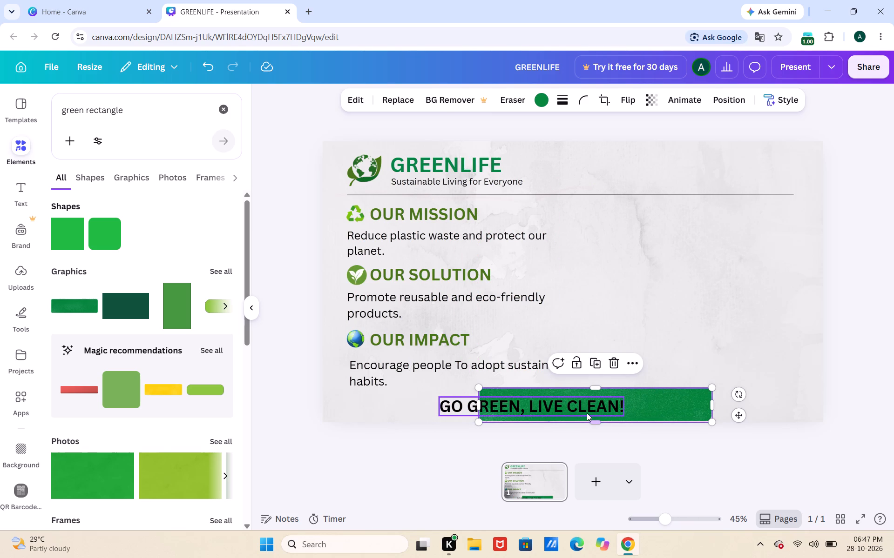
drag(587, 413, 610, 411)
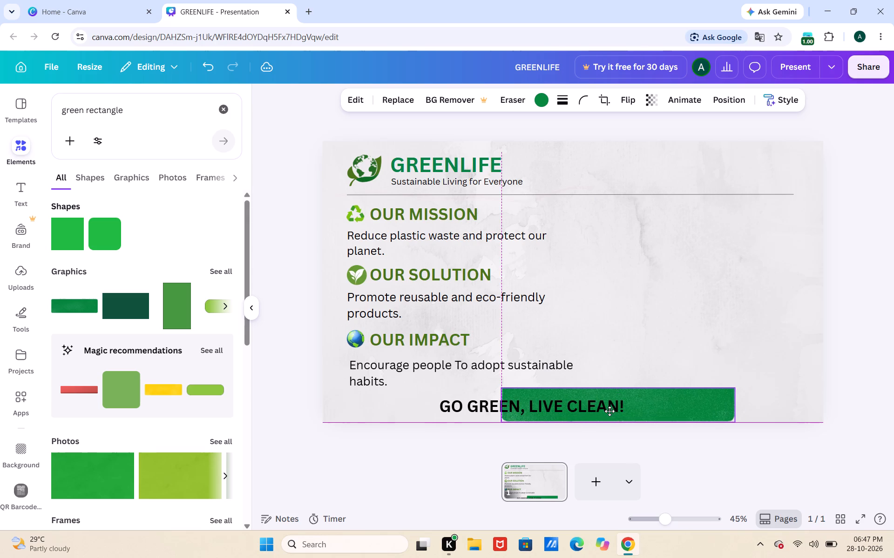
drag(610, 411, 596, 406)
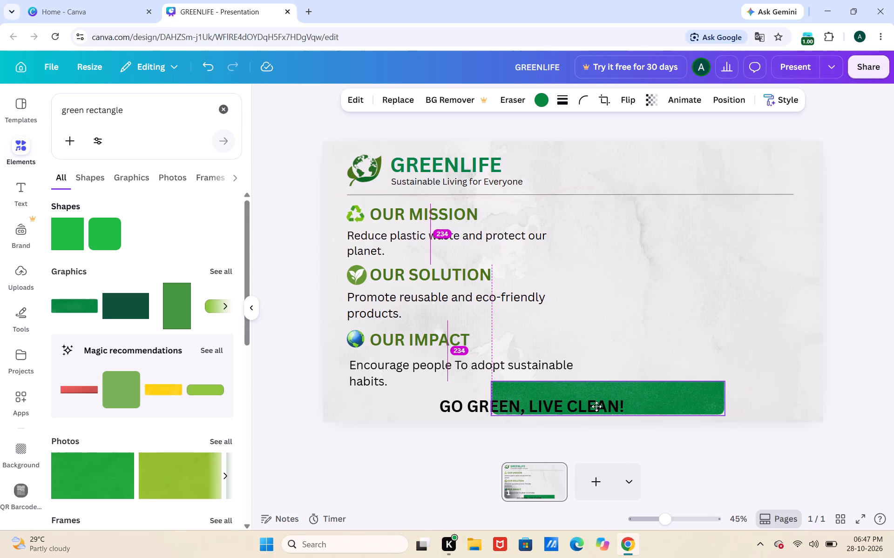
drag(596, 406, 601, 403)
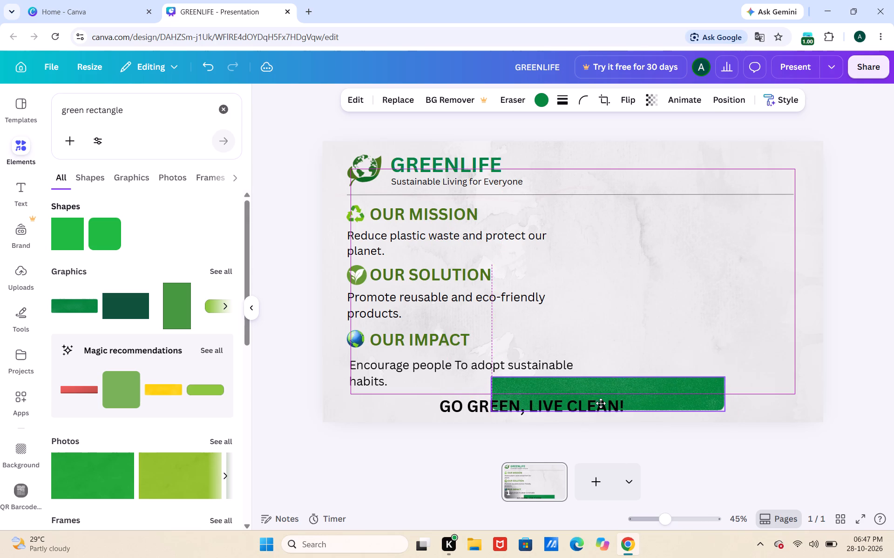
drag(601, 403, 612, 403)
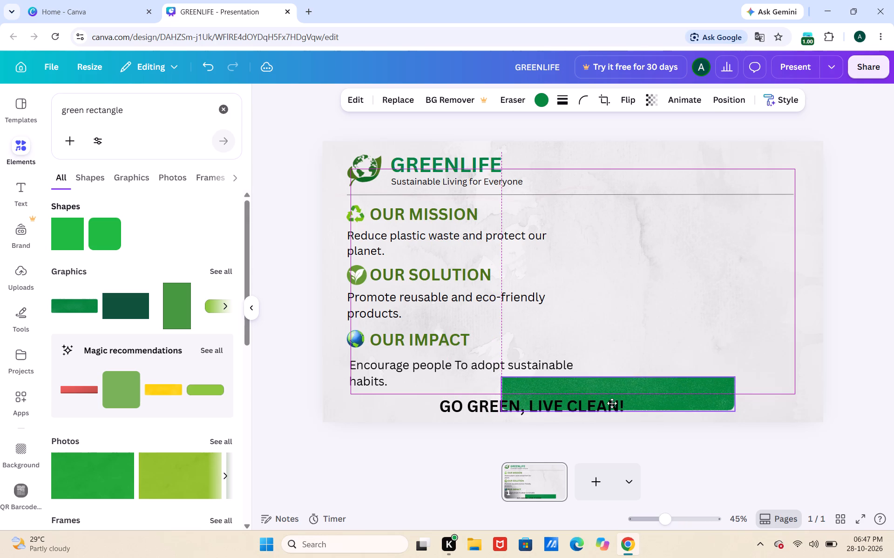
drag(612, 403, 623, 404)
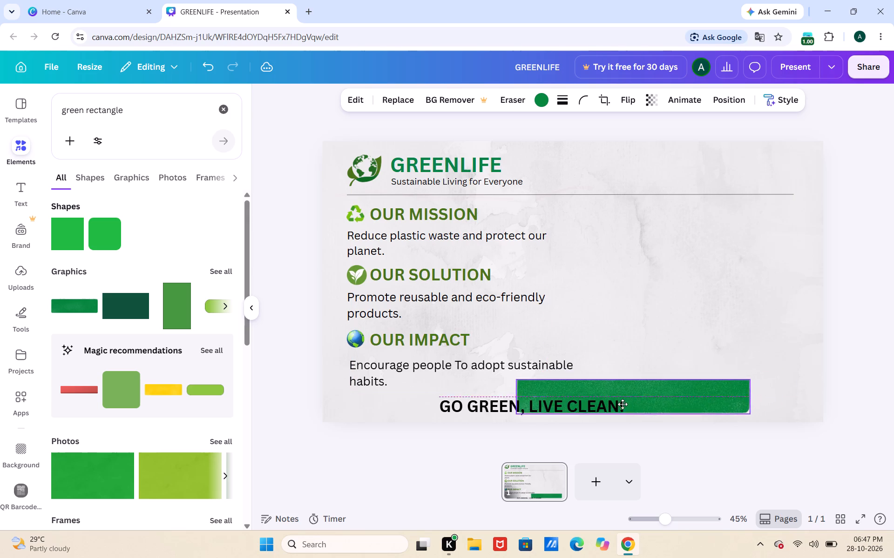
drag(623, 404, 579, 409)
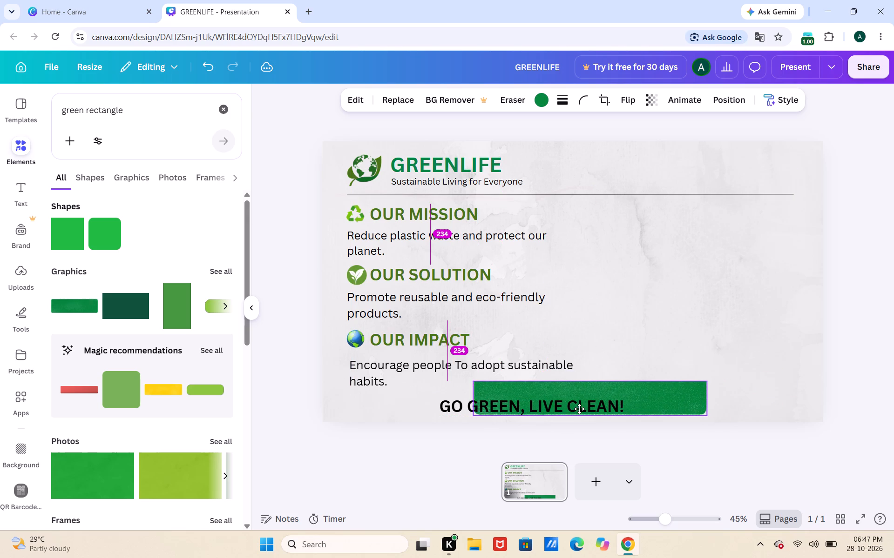
drag(579, 409, 589, 406)
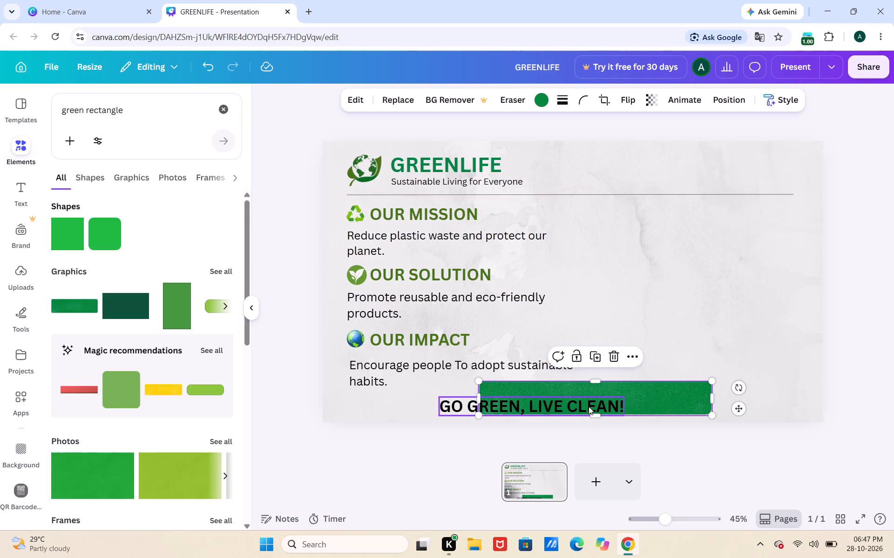
Move the "GO GREEN, LIVE CLEAN!" slogan onto the relocated green bar, centred horizontally and vertically.
drag(461, 412, 526, 411)
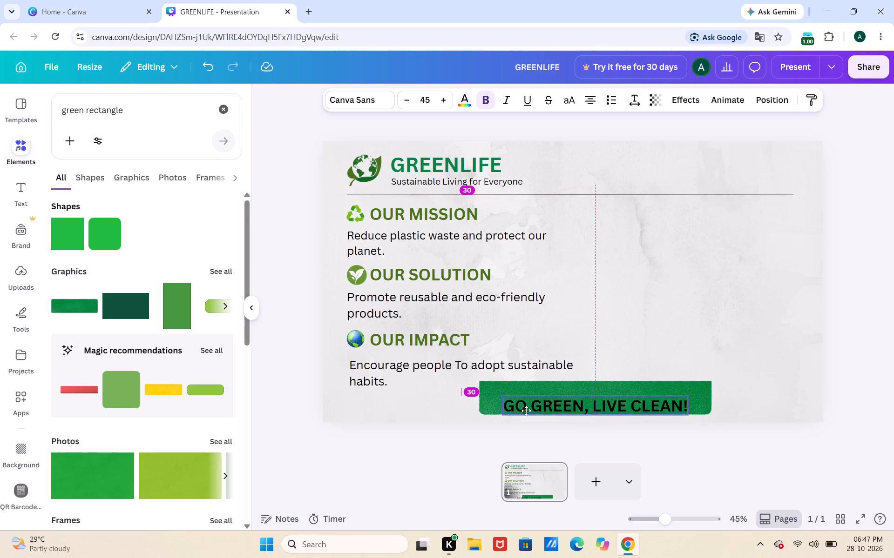
drag(526, 411, 527, 405)
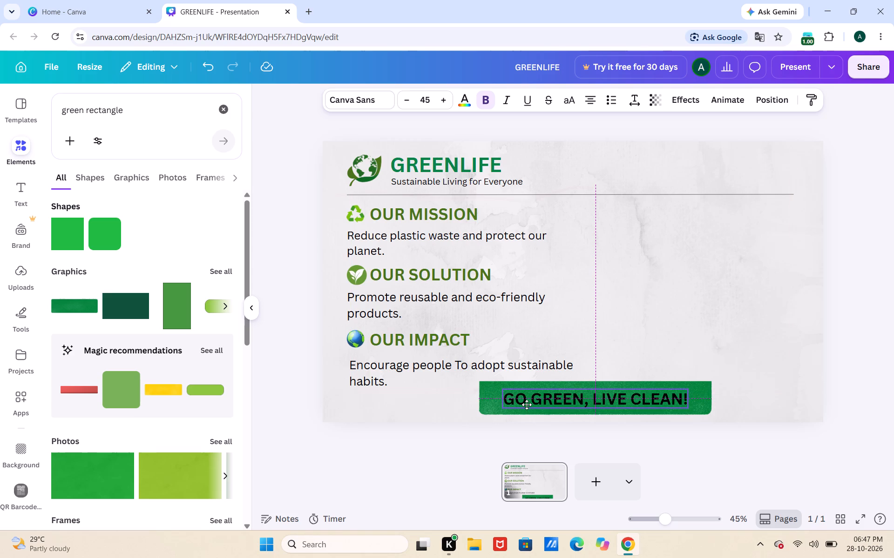
drag(527, 405, 527, 405)
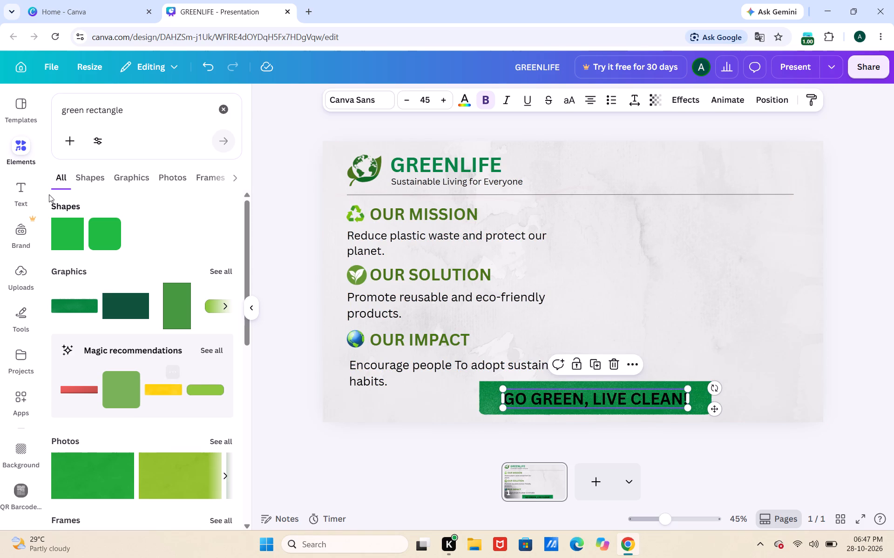
Change the "GO GREEN, LIVE CLEAN!" slogan's text color to white (#ffffff) and deselect it.
click(467, 103)
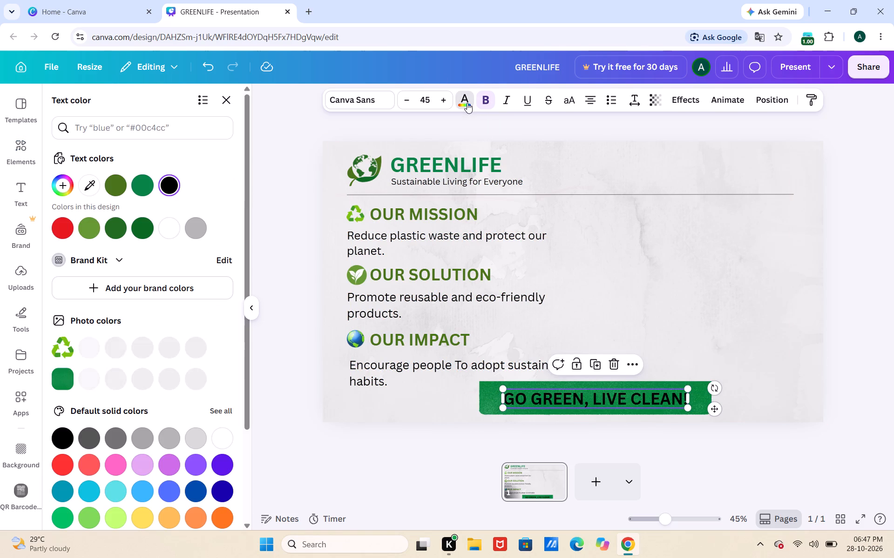
click(162, 230)
click(289, 262)
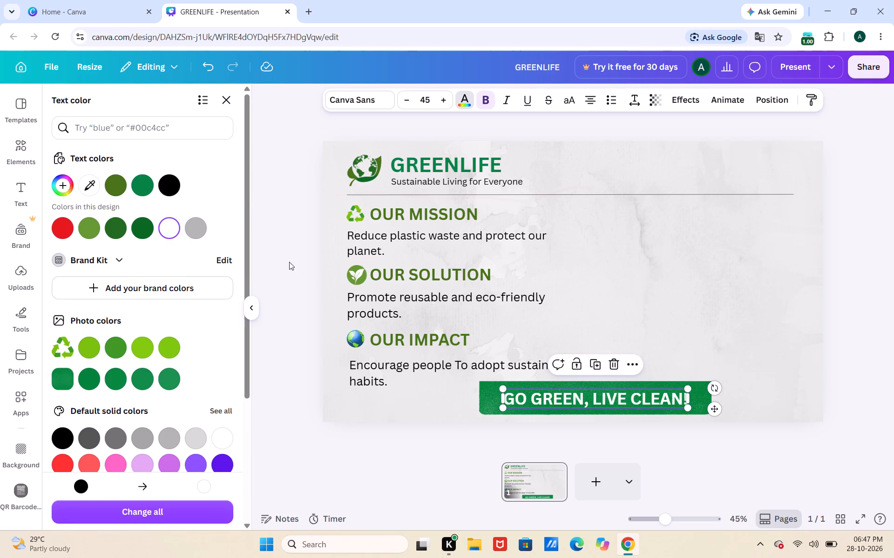
click(662, 284)
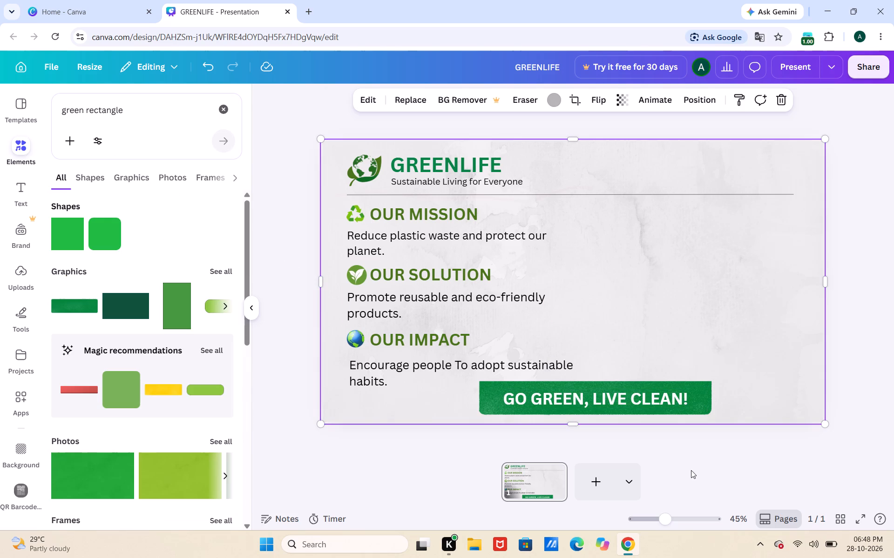
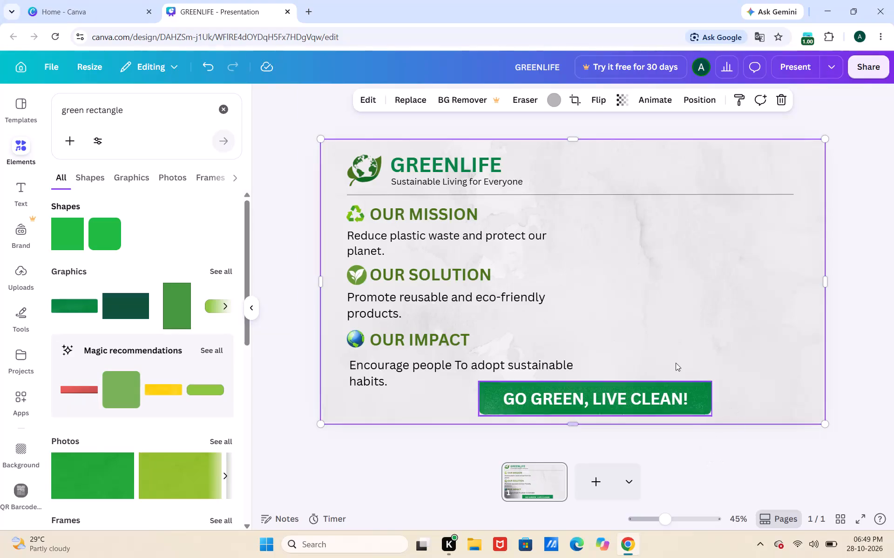
Download the GREENLIFE presentation slide as a PNG at the default size and High quality.
click(862, 66)
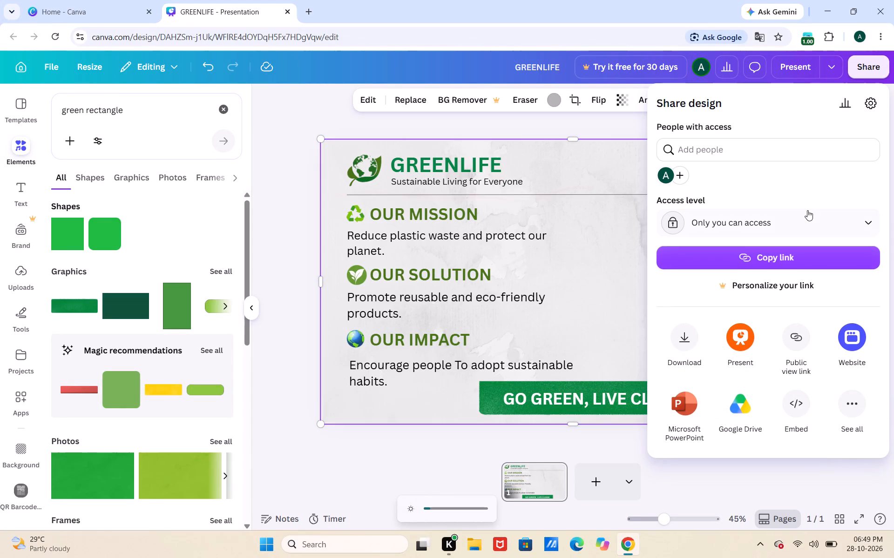
click(690, 333)
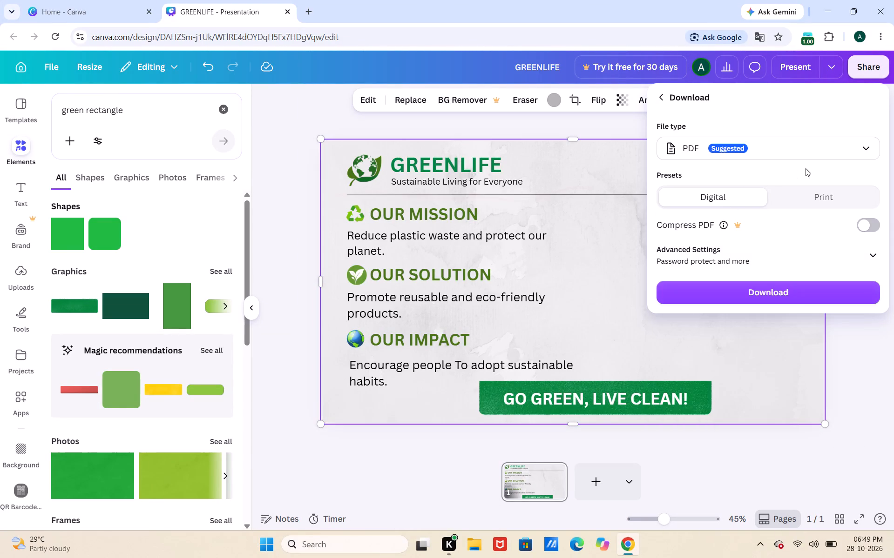
right_click(865, 145)
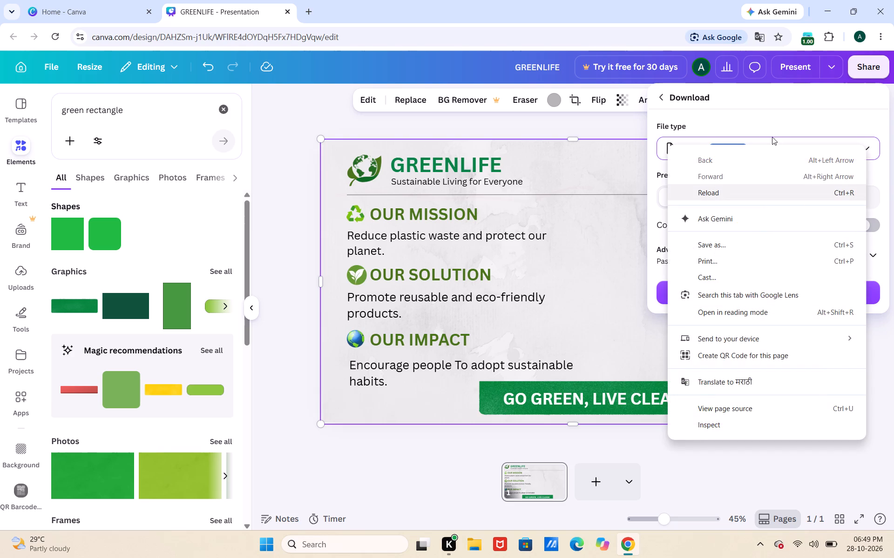
click(772, 134)
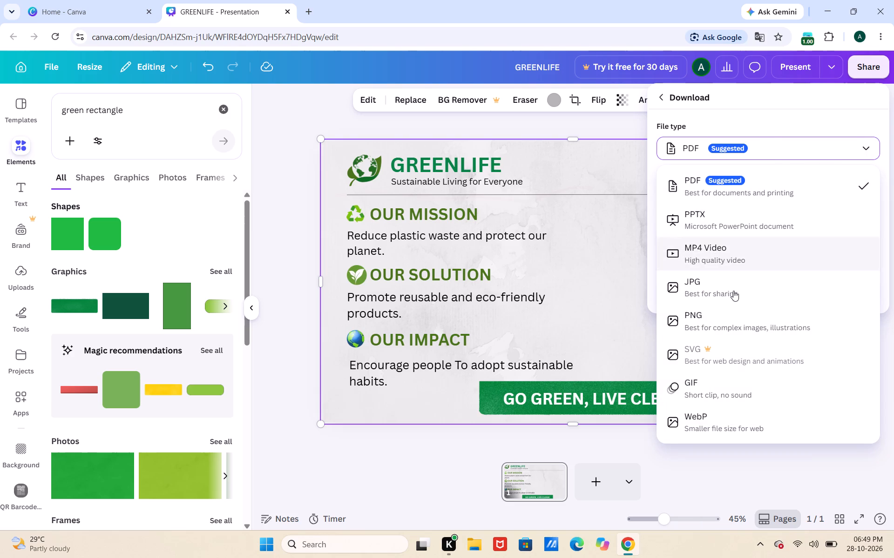
click(731, 315)
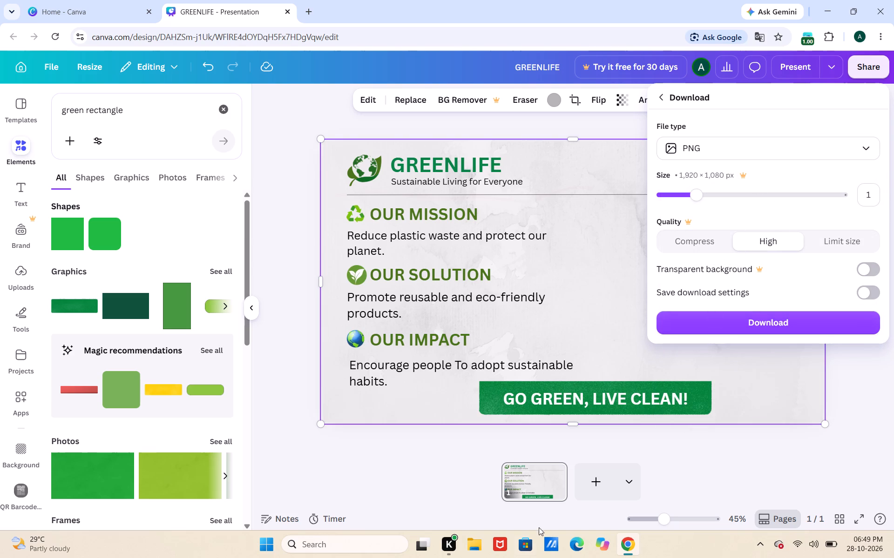
click(711, 321)
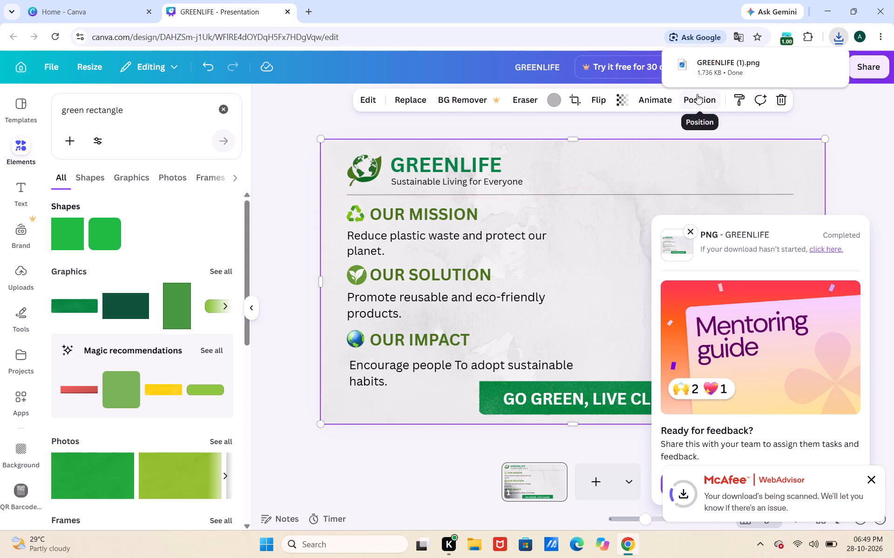
Switch to File Explorer and check the recent files for the downloaded GREENLIFE image.
click(477, 550)
double_click(477, 550)
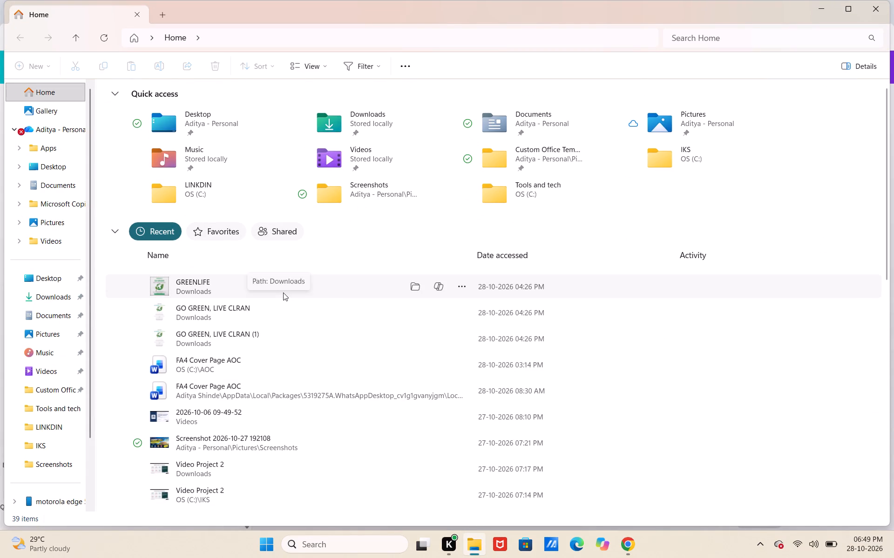
scroll(284, 295, up, 18)
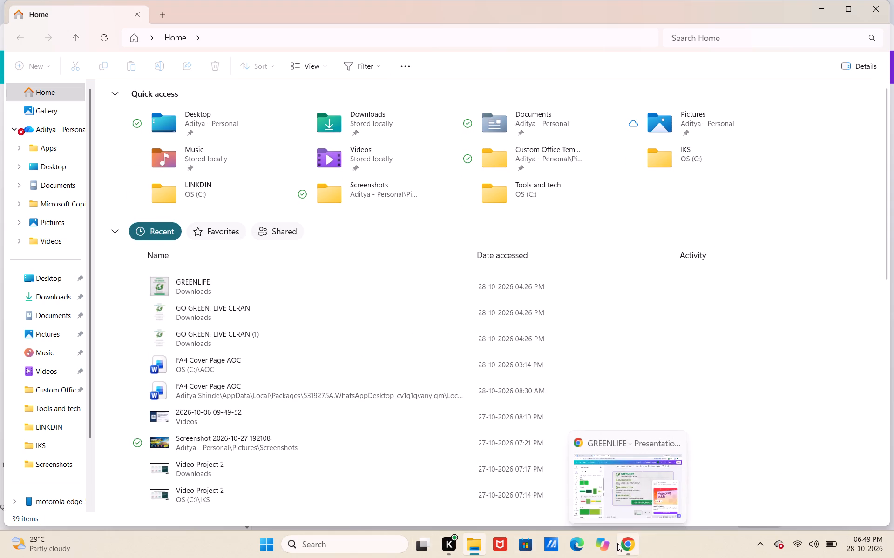
click(261, 546)
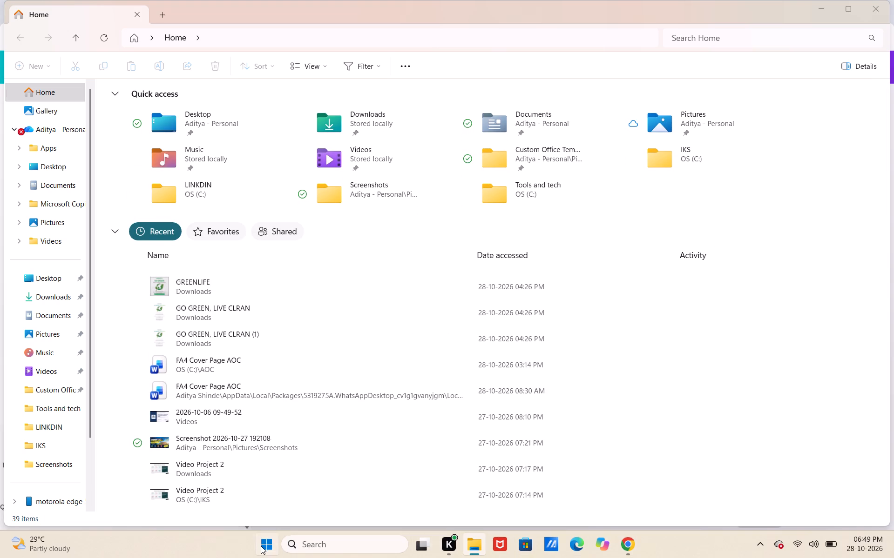
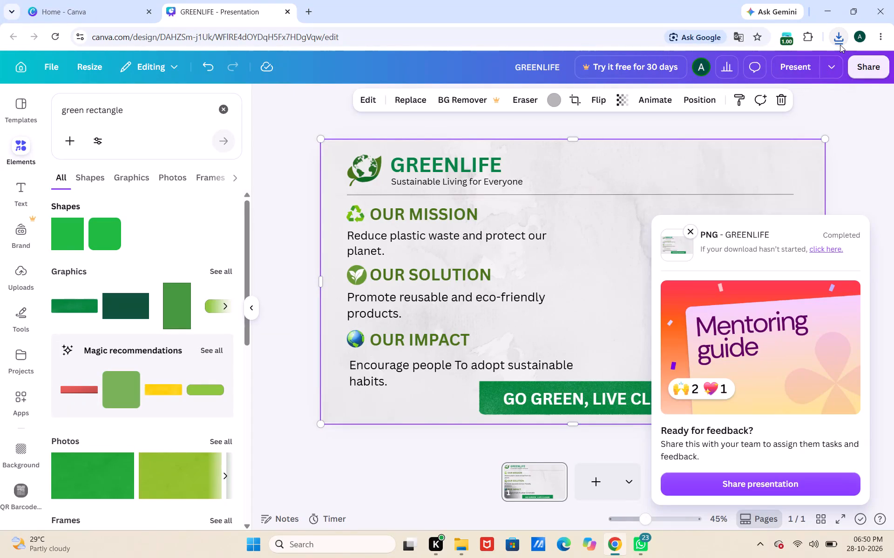
Switch back to Chrome and open the recent download history to find the downloaded GREENLIFE image.
click(840, 45)
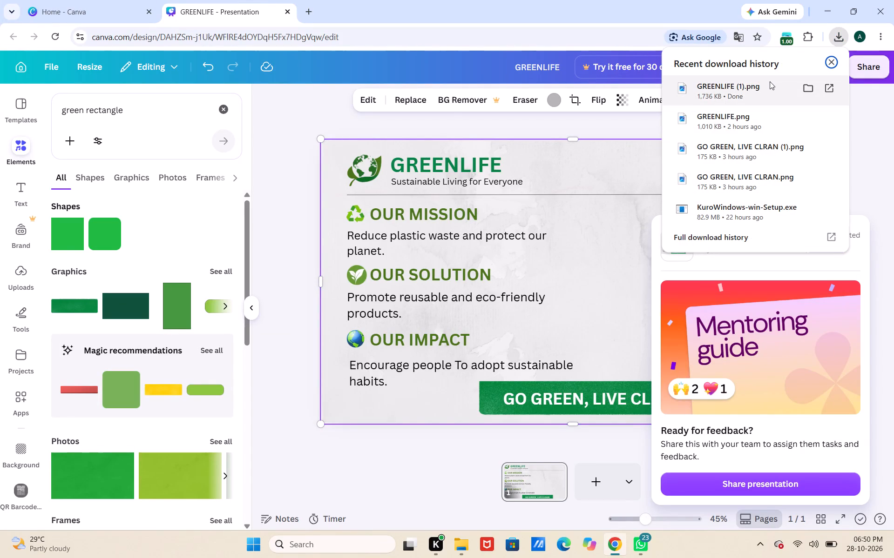
Open the downloaded "GREENLIFE (1).png" in Photos to check the exported slide, and close the viewer.
click(822, 89)
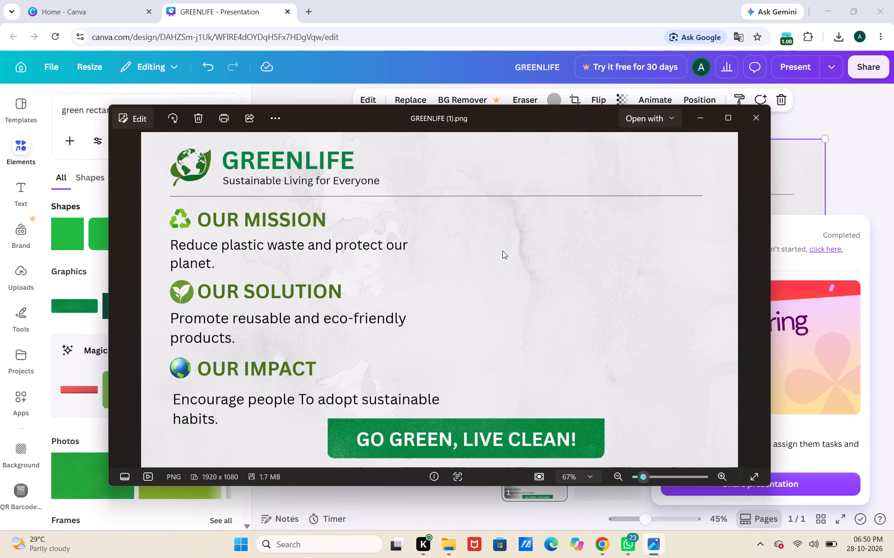
scroll(502, 251, down, 2)
click(753, 126)
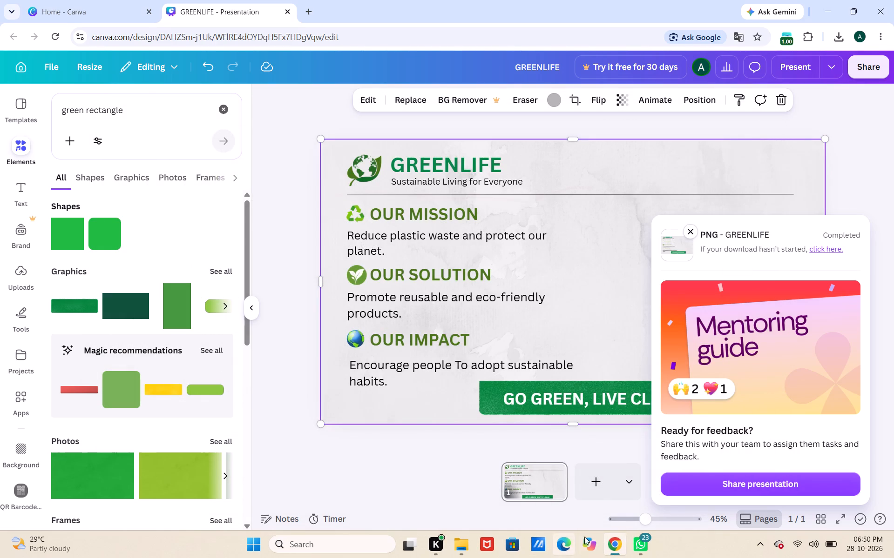
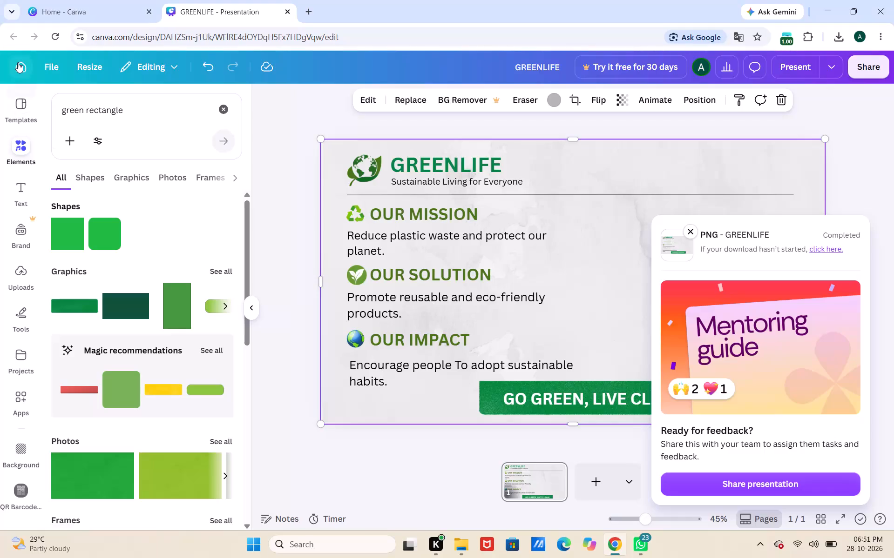
Return to the Canva home page and open the "GO GREEN, LIVE CLRAN" poster design.
click(18, 62)
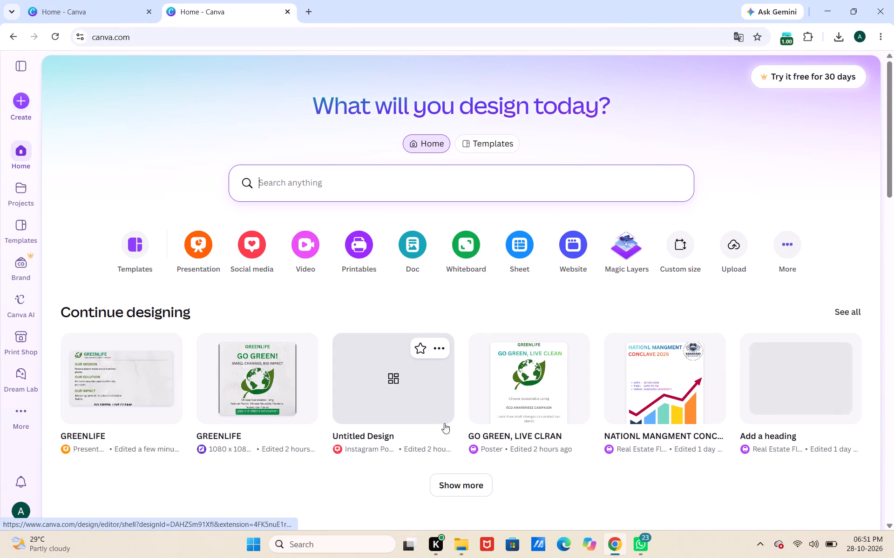
click(544, 391)
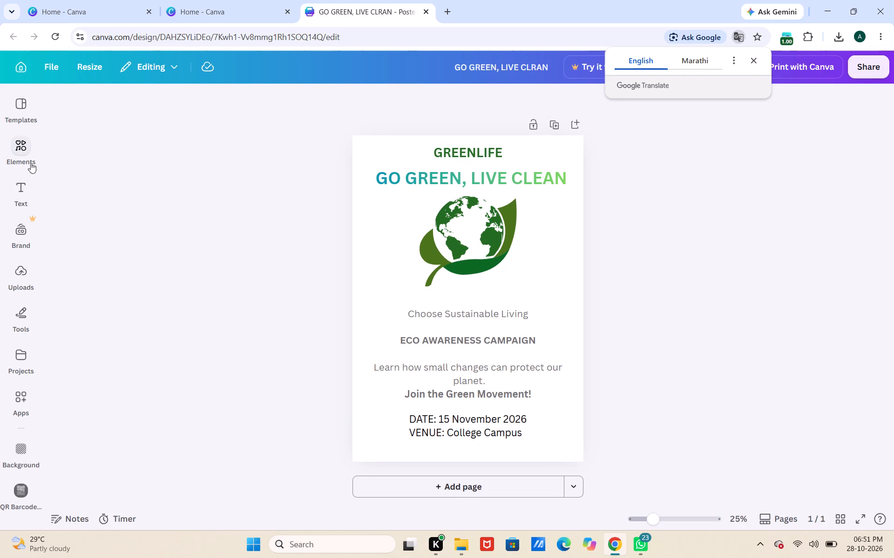
Apply the first recently used light marble texture as the poster's background.
click(23, 448)
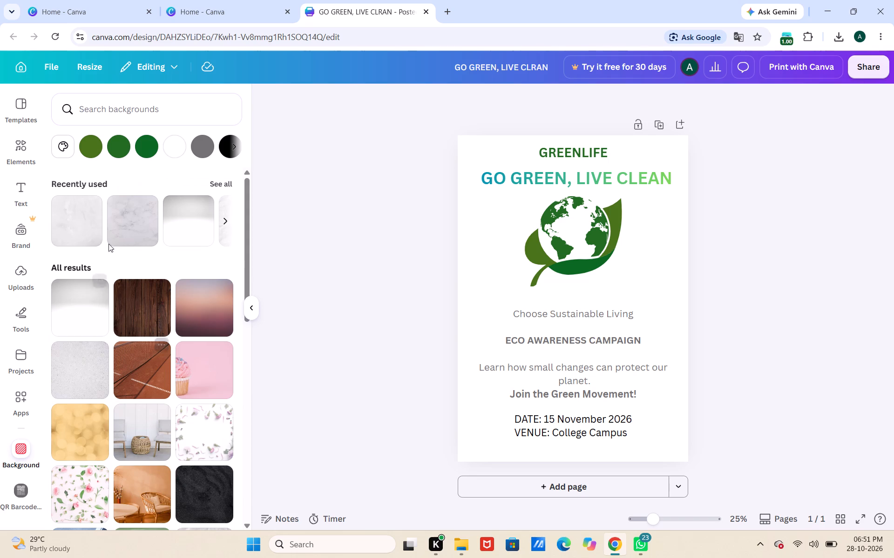
click(76, 236)
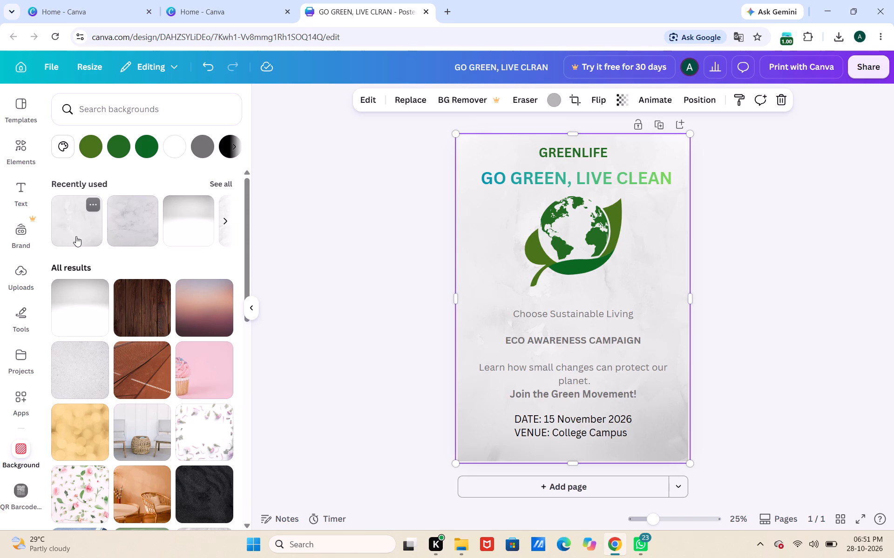
Search the design elements for "square frame".
click(23, 163)
click(109, 116)
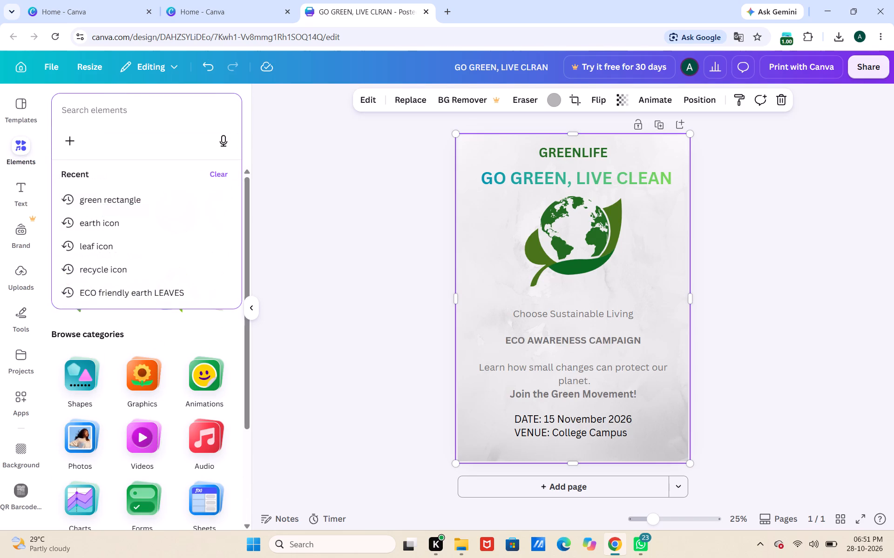
key(s)
text(quare)
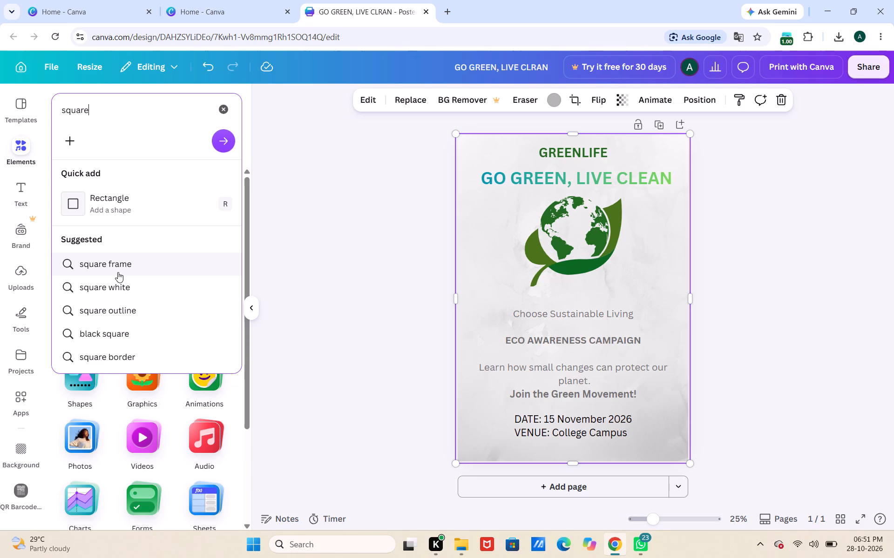
double_click(123, 261)
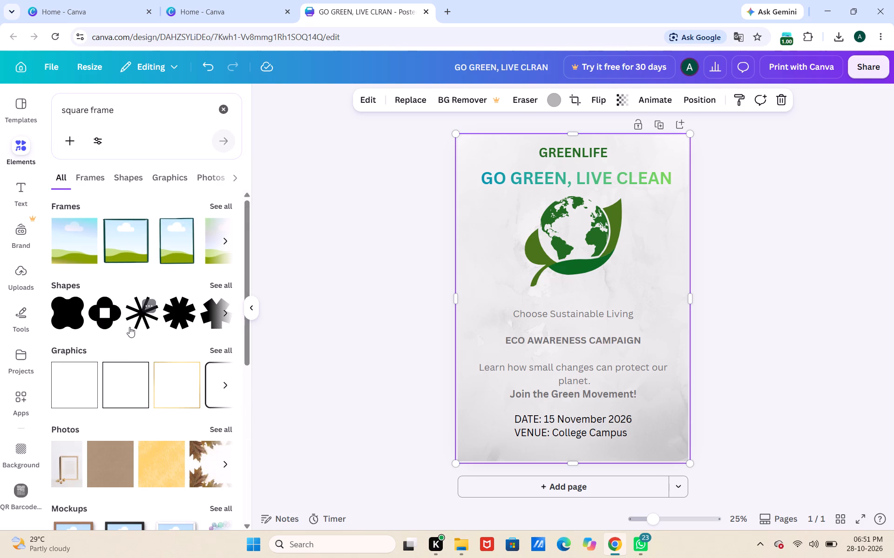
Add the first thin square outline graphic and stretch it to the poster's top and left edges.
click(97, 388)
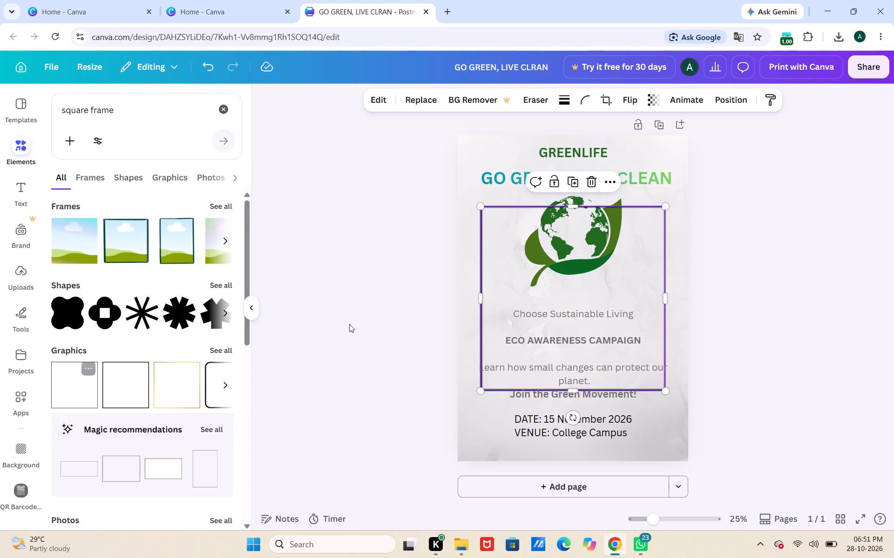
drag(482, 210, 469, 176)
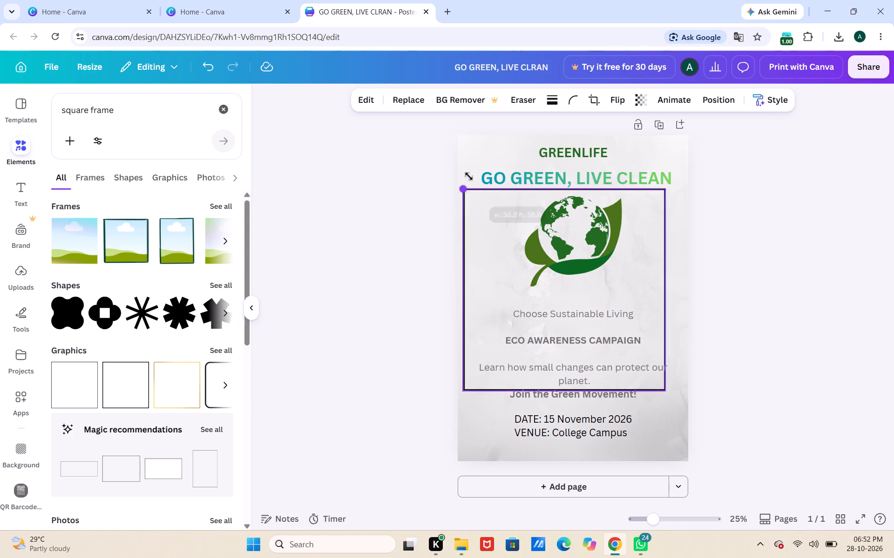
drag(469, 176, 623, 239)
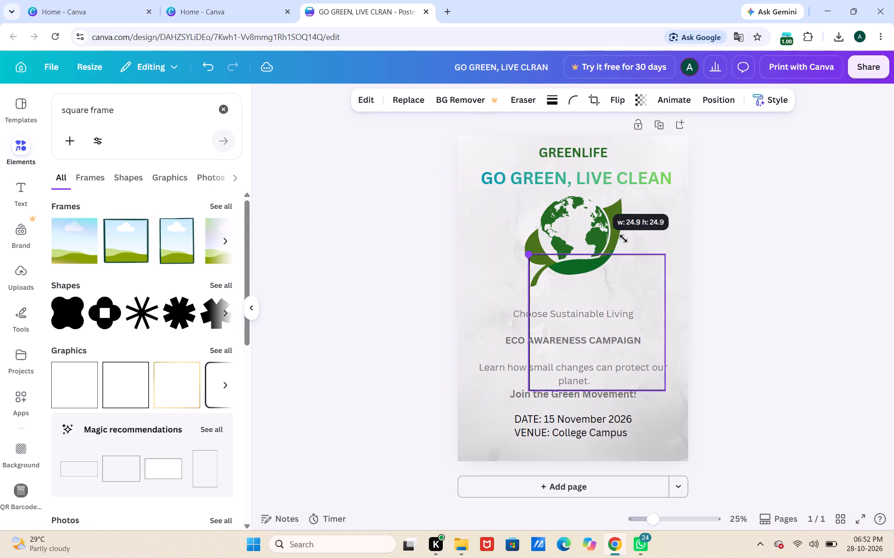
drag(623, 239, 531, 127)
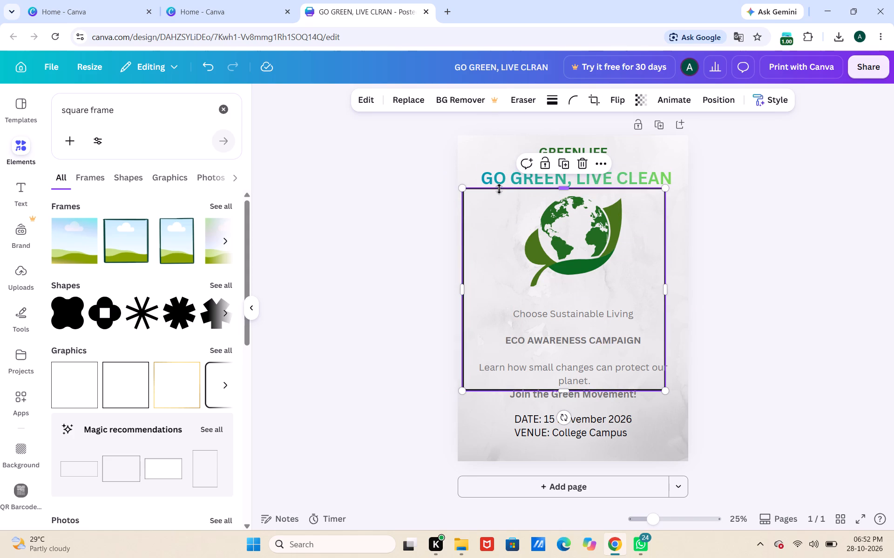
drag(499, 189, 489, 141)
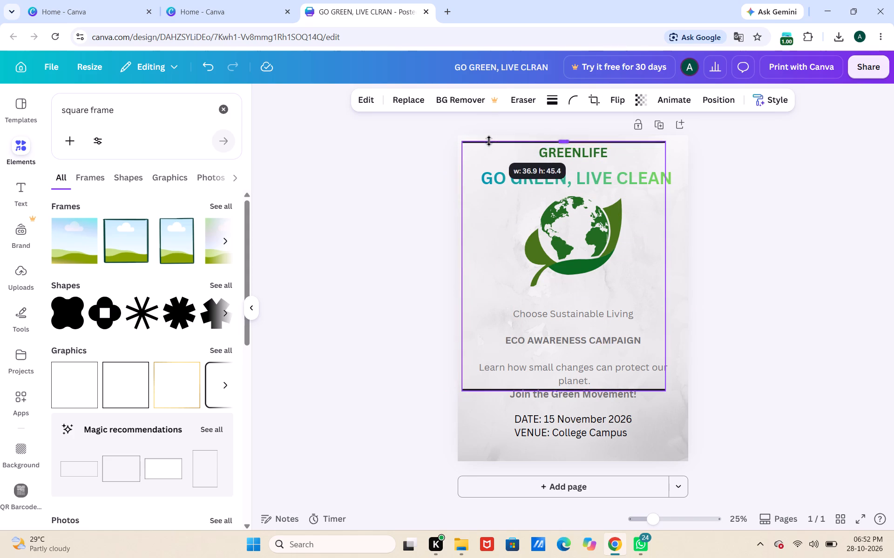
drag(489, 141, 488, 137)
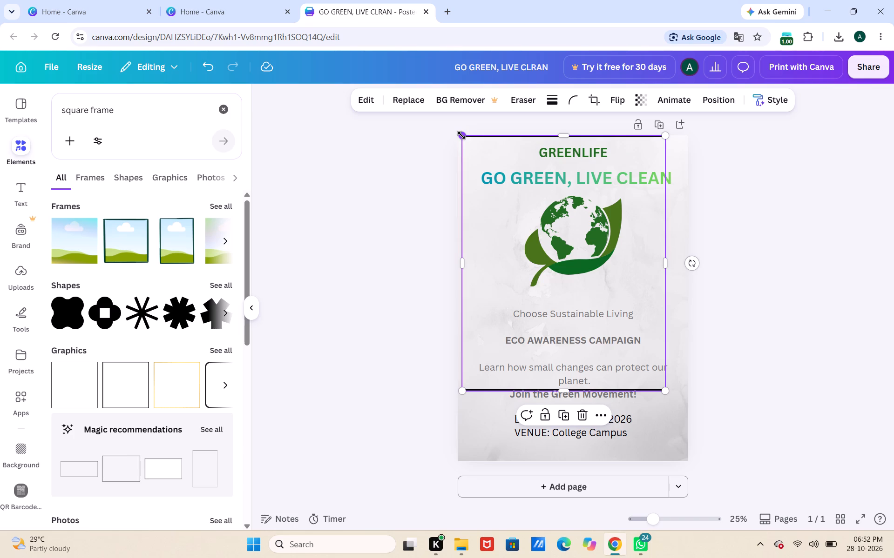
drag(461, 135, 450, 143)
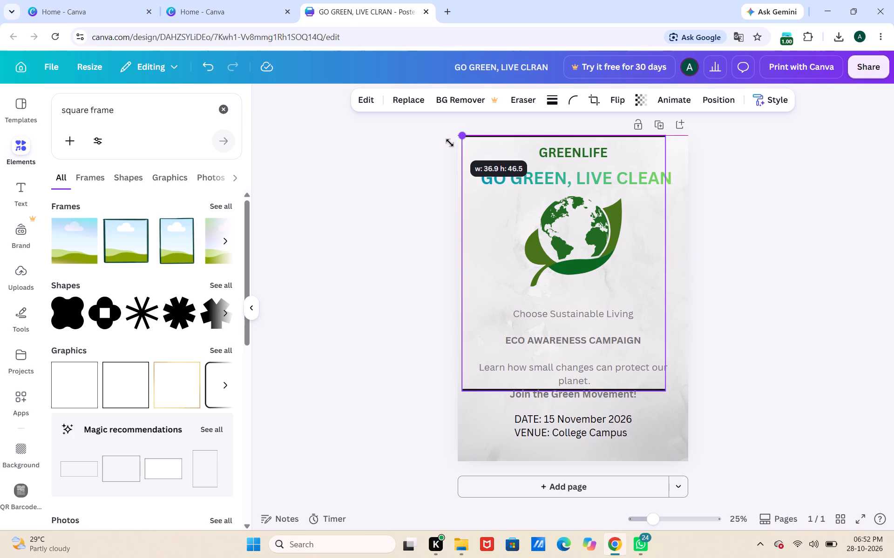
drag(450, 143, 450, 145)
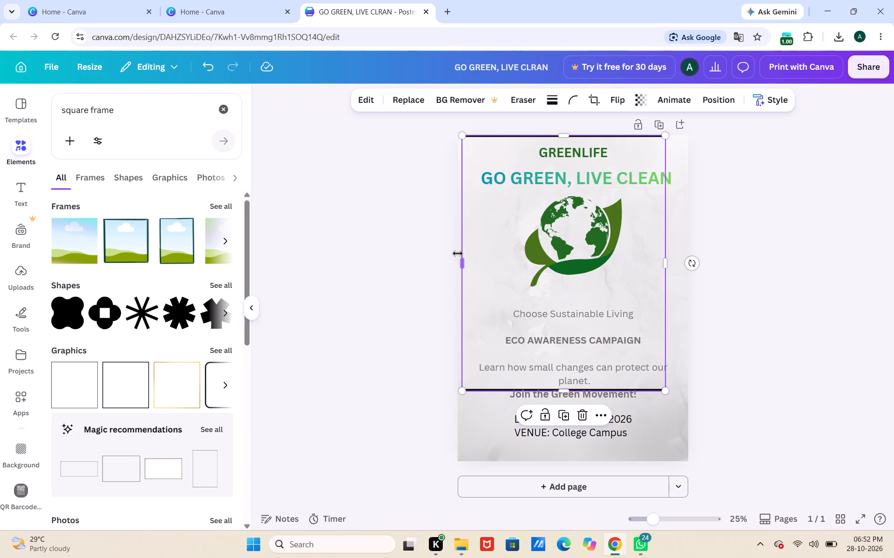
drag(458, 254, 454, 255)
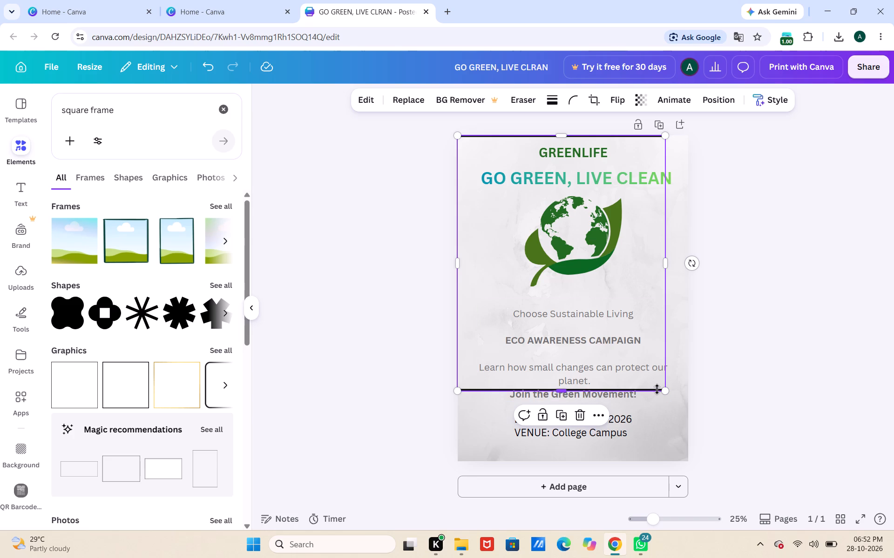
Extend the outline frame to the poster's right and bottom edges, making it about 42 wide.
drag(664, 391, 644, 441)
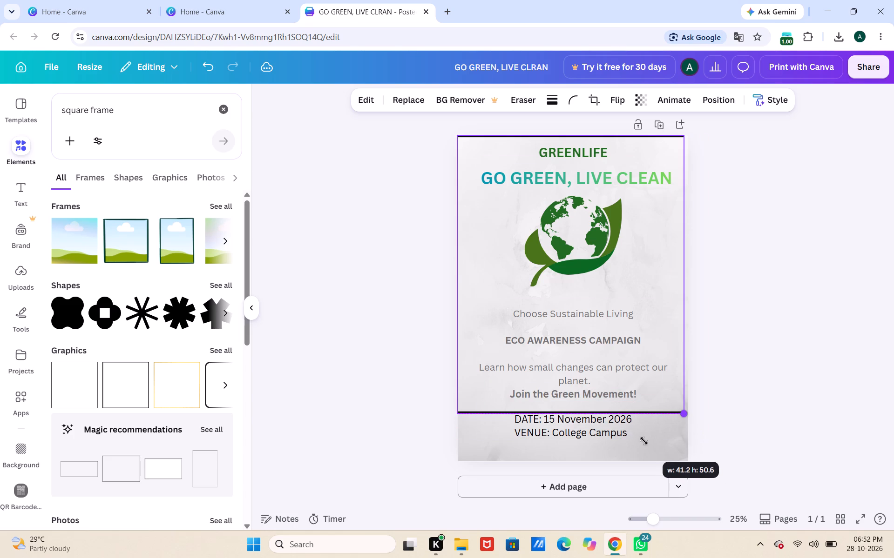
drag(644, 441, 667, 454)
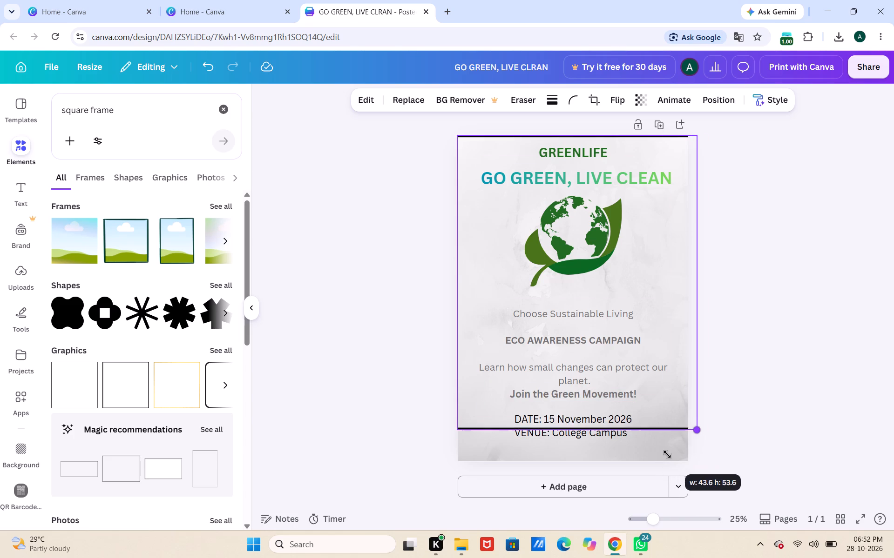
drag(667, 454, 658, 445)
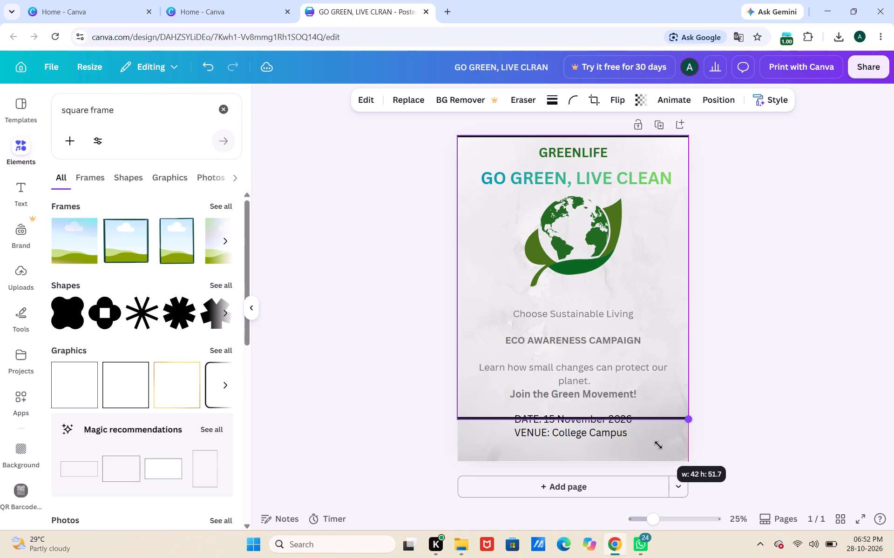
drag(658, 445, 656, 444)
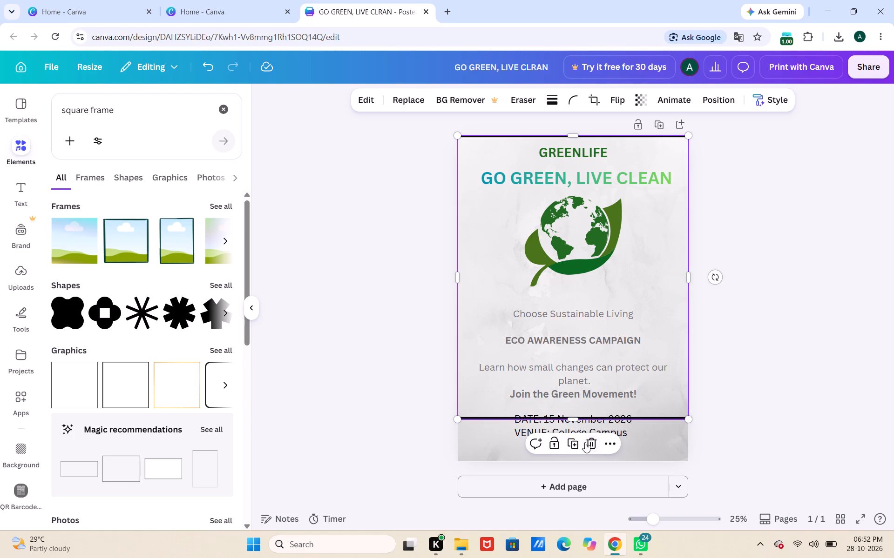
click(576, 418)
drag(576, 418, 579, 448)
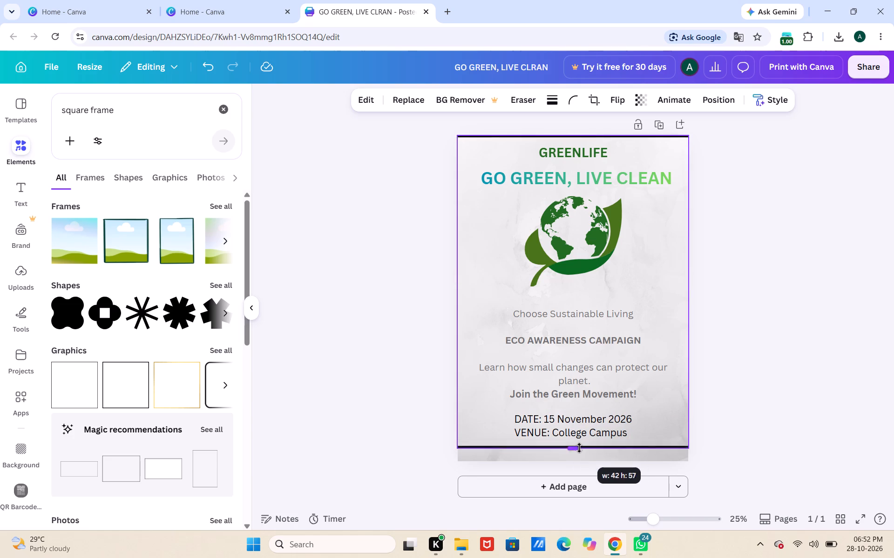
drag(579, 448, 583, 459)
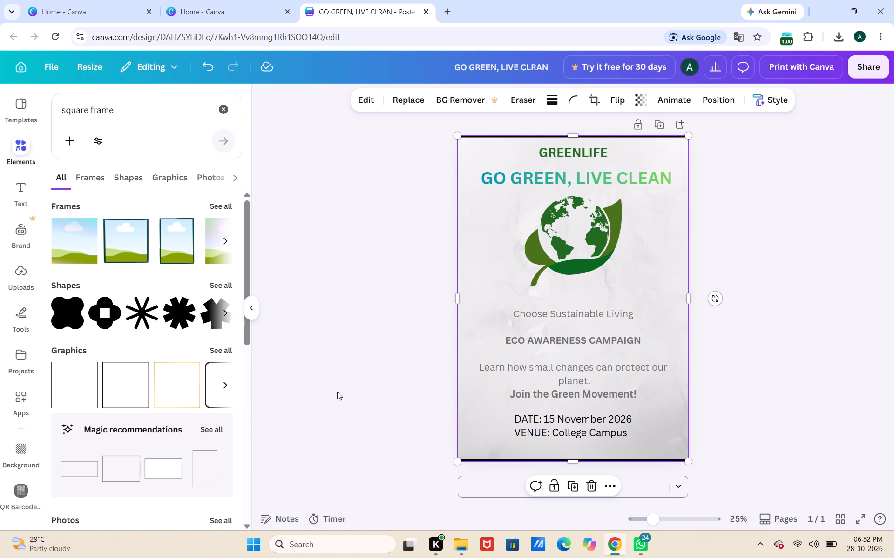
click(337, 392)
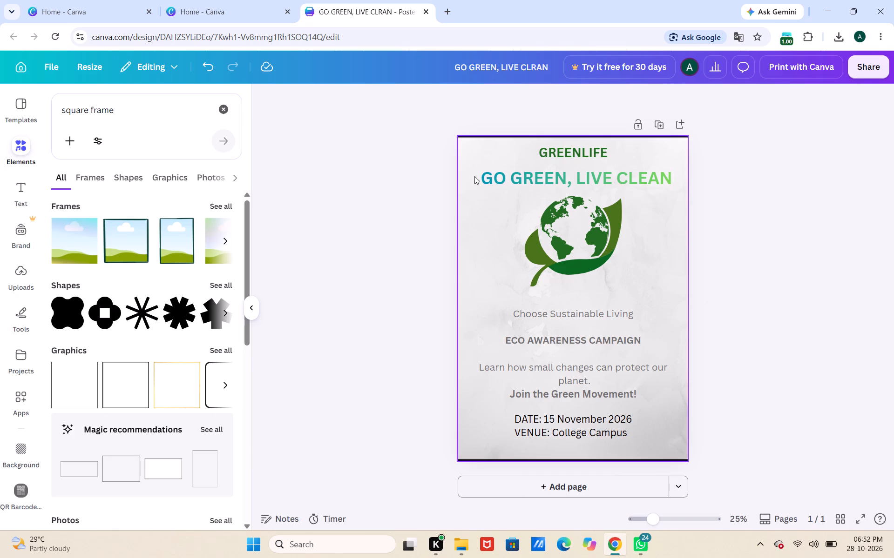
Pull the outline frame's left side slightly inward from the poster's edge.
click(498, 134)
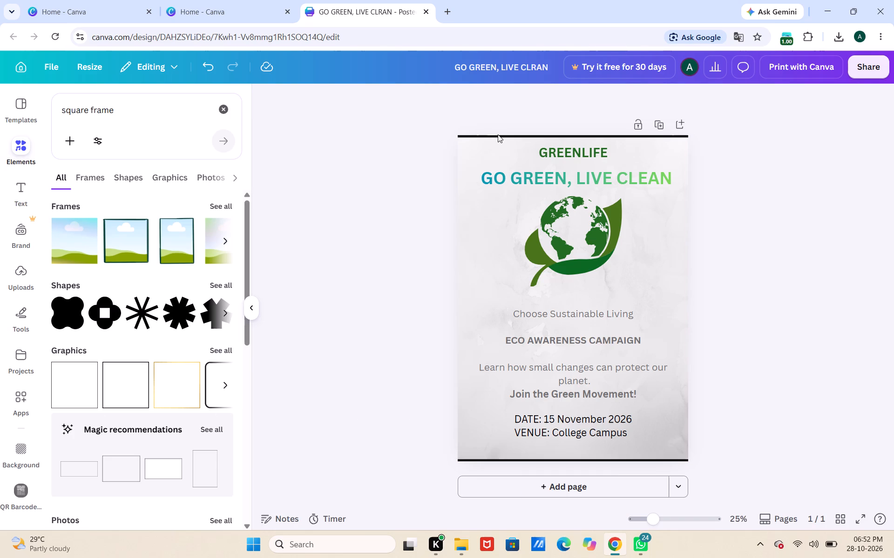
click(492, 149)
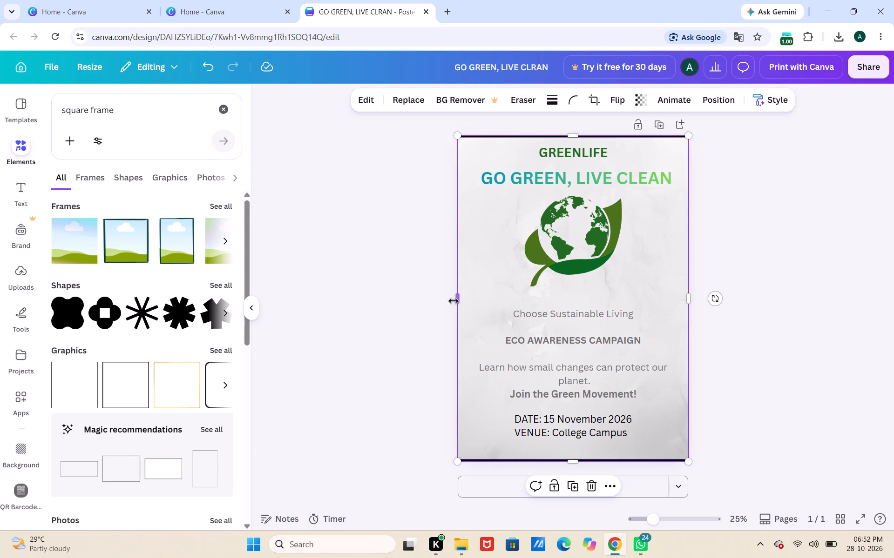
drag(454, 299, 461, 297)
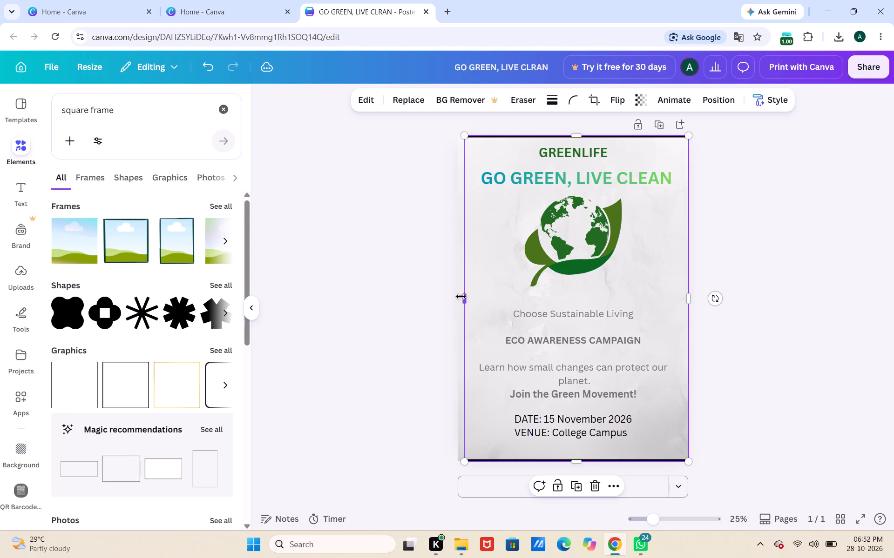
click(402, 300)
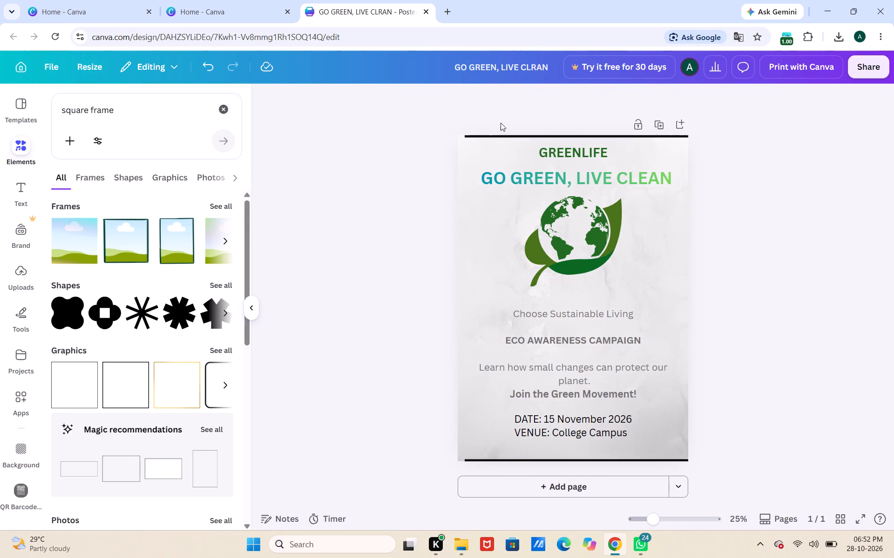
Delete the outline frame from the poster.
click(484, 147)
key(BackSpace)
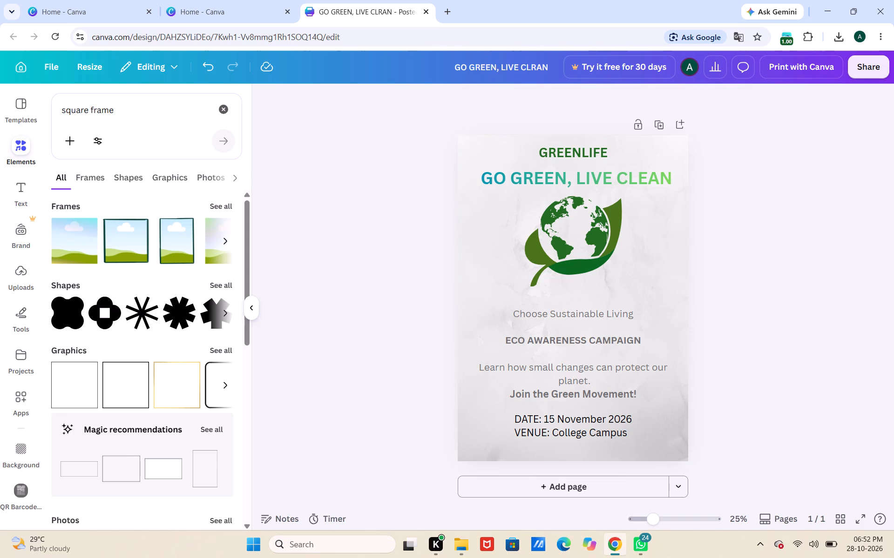
Add the second, black-bordered square graphic to the poster and delete its extra copies so one is left.
click(138, 373)
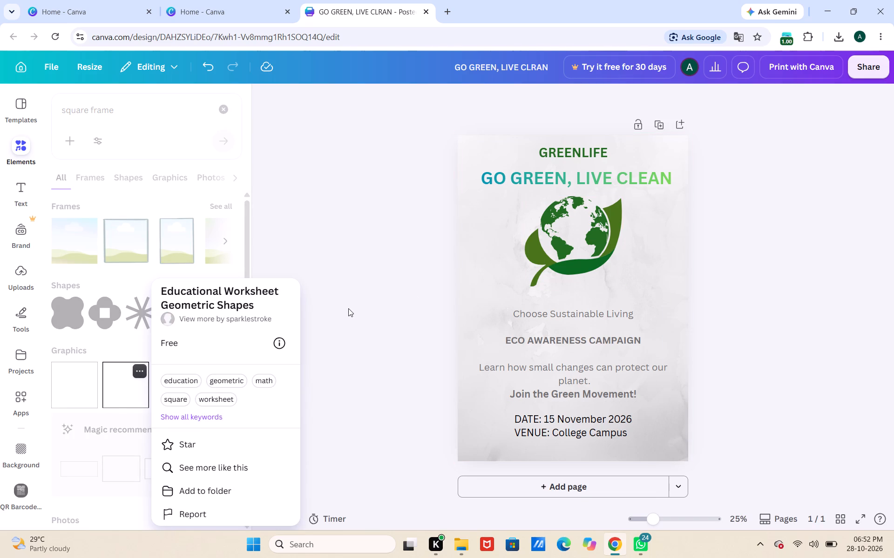
click(117, 396)
double_click(117, 396)
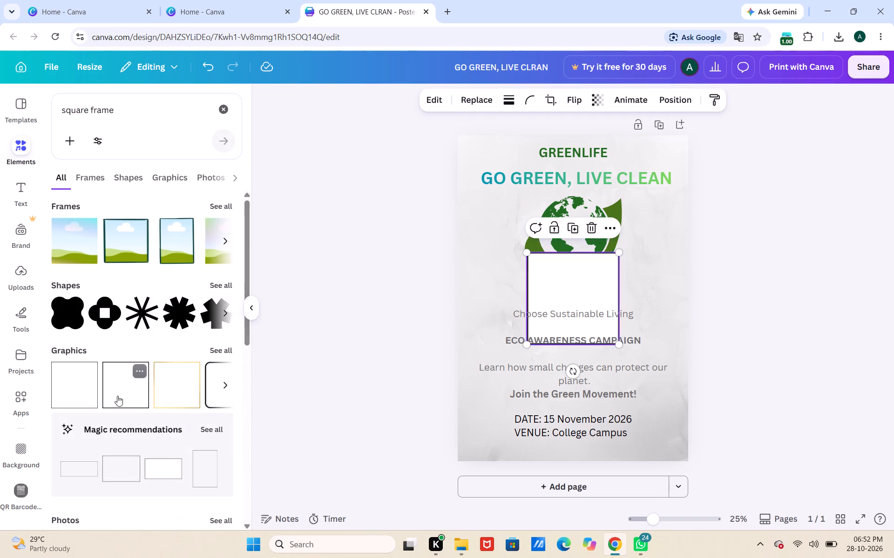
click(561, 258)
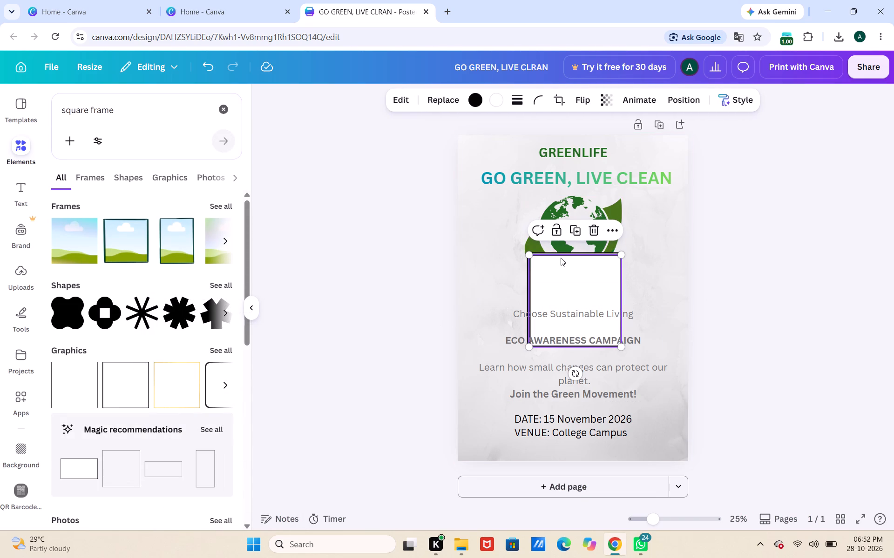
key(BackSpace)
click(576, 285)
key(BackSpace)
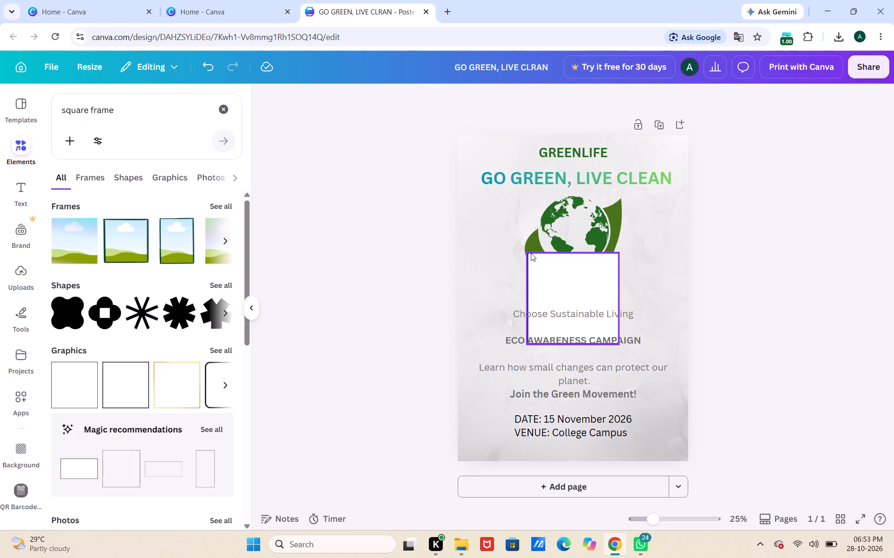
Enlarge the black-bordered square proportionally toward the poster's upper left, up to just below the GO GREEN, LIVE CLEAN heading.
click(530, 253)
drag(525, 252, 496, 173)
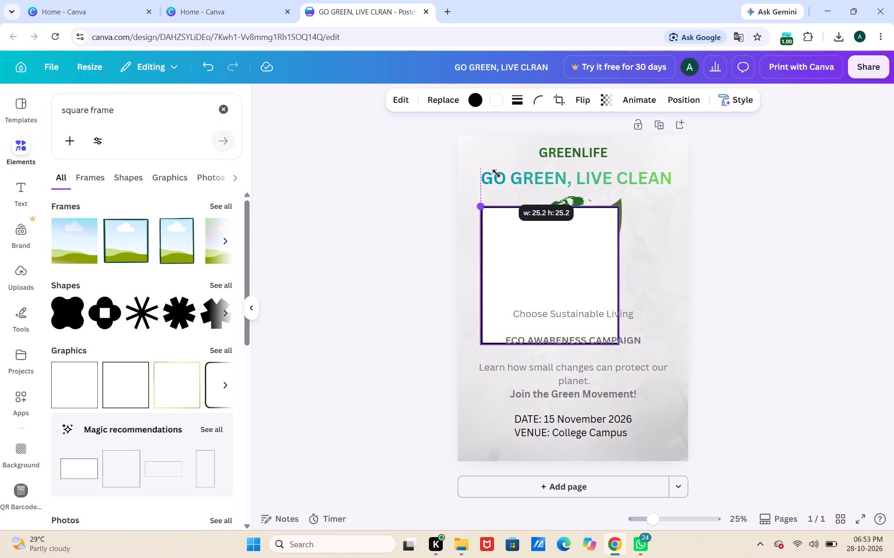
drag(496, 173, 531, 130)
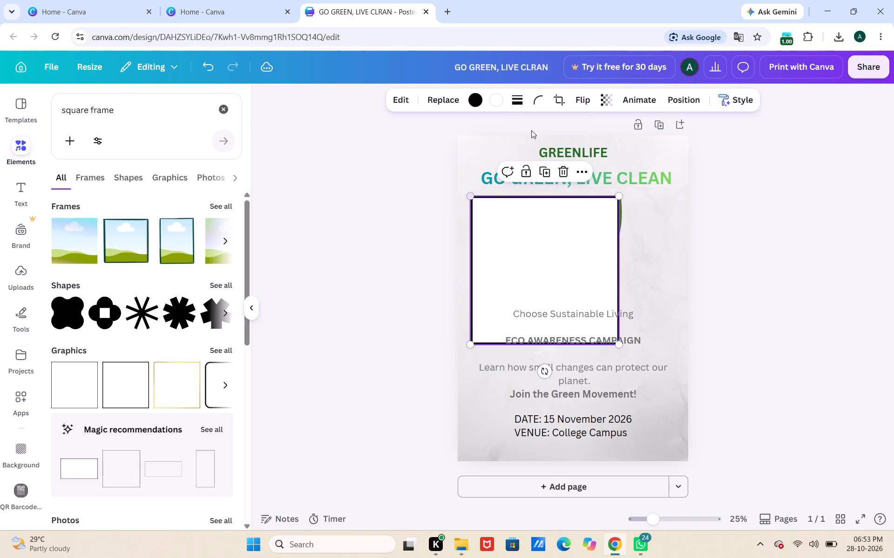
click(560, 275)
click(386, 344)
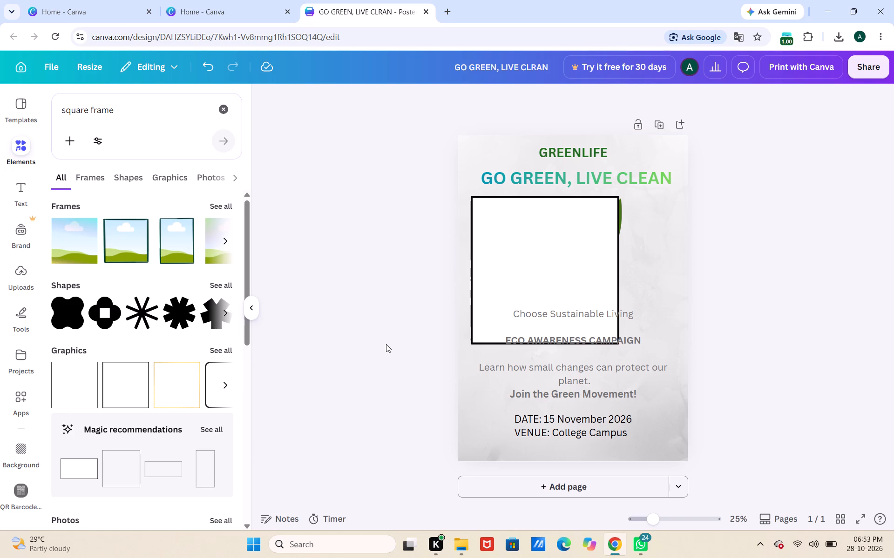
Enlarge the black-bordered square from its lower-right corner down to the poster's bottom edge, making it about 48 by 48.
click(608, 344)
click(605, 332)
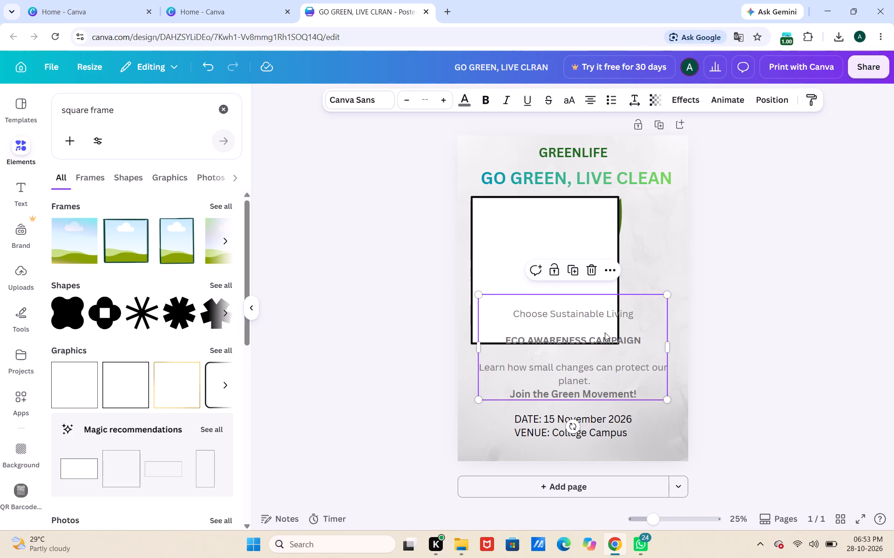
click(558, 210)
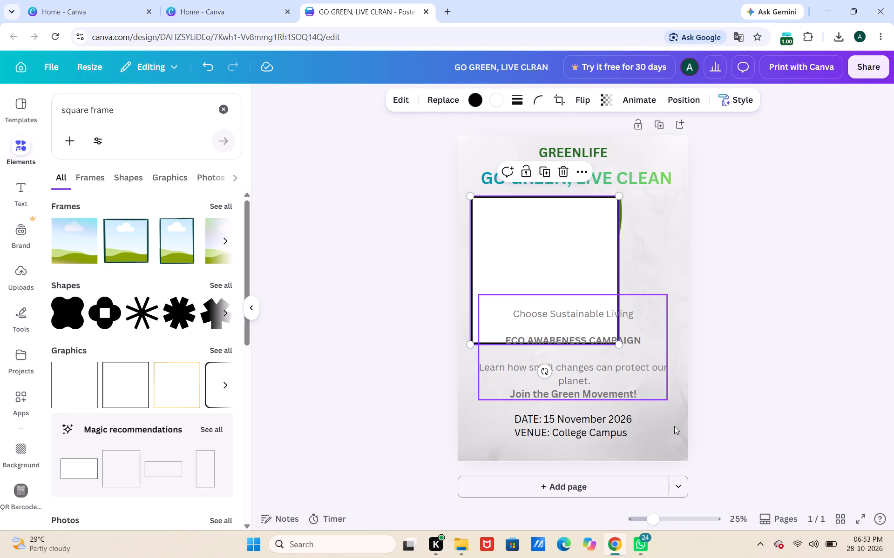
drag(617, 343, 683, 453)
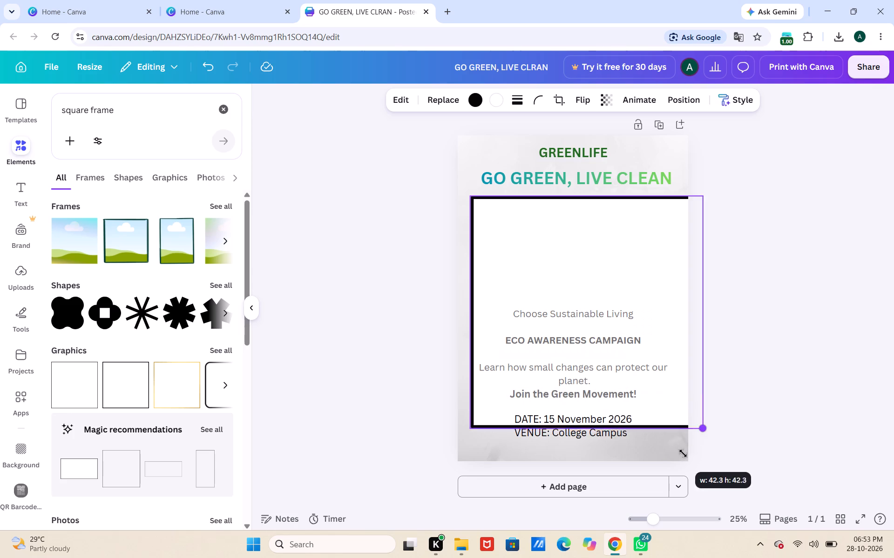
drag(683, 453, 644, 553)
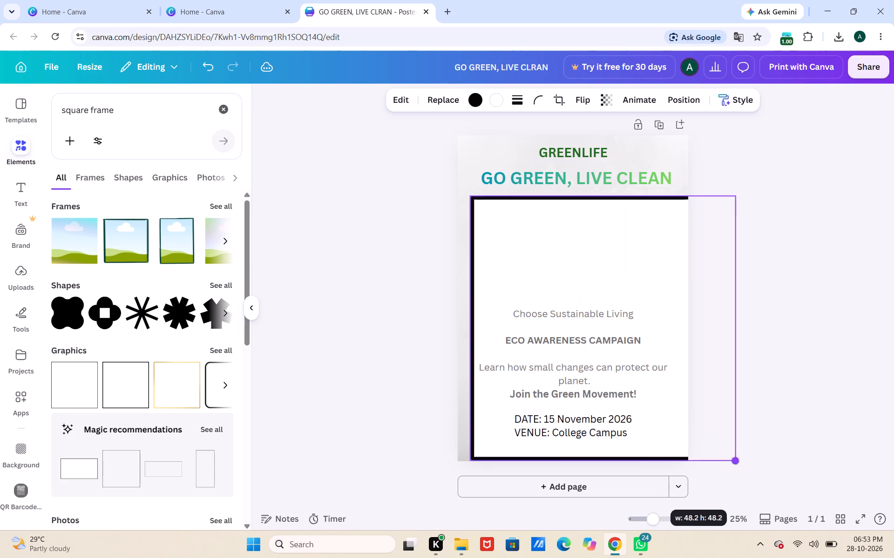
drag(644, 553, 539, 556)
Delete the black-bordered square from the poster.
key(BackSpace)
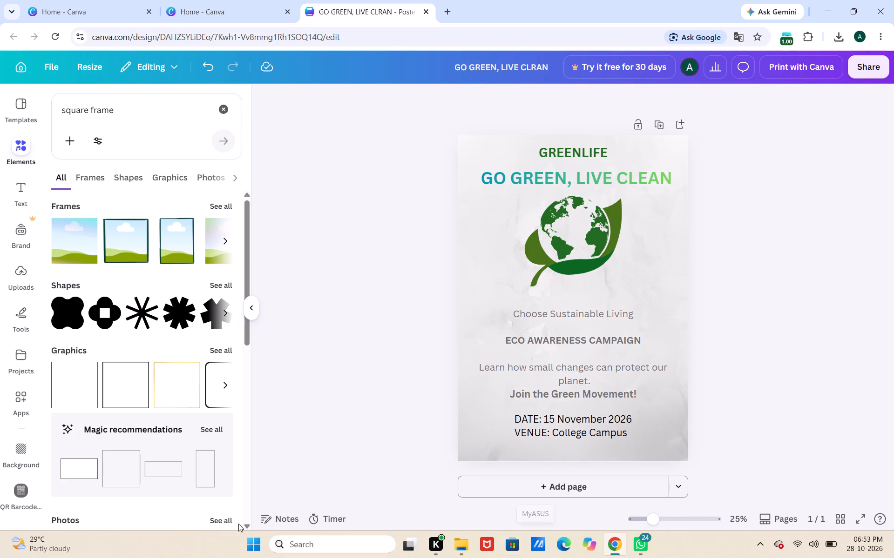
Add the first, thin-outlined square graphic from the square frame results to the poster.
scroll(134, 368, right, 1)
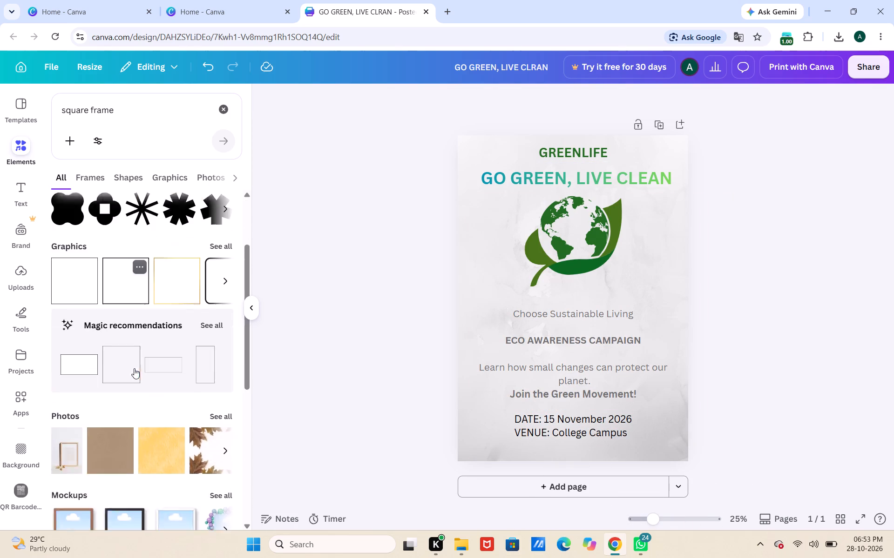
scroll(134, 368, right, 1)
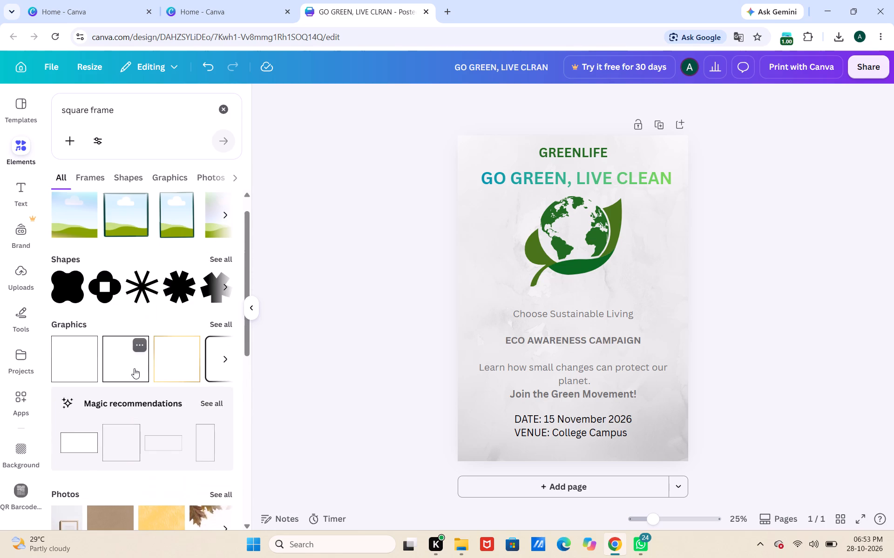
scroll(71, 253, right, 1)
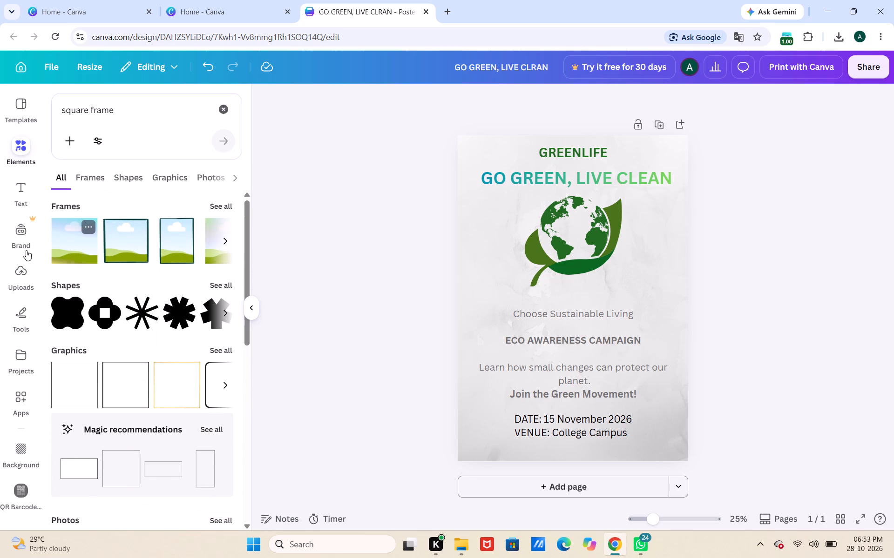
scroll(18, 243, left, 1)
scroll(150, 226, left, 1)
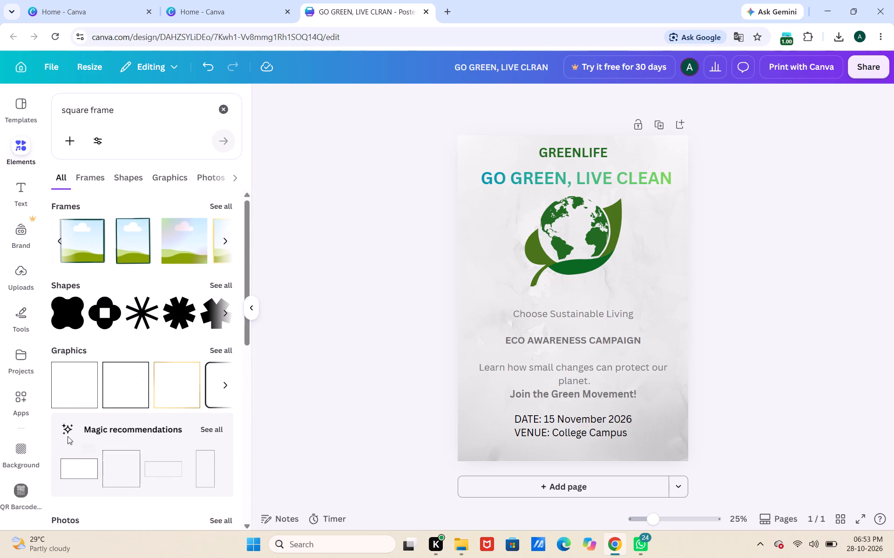
click(66, 395)
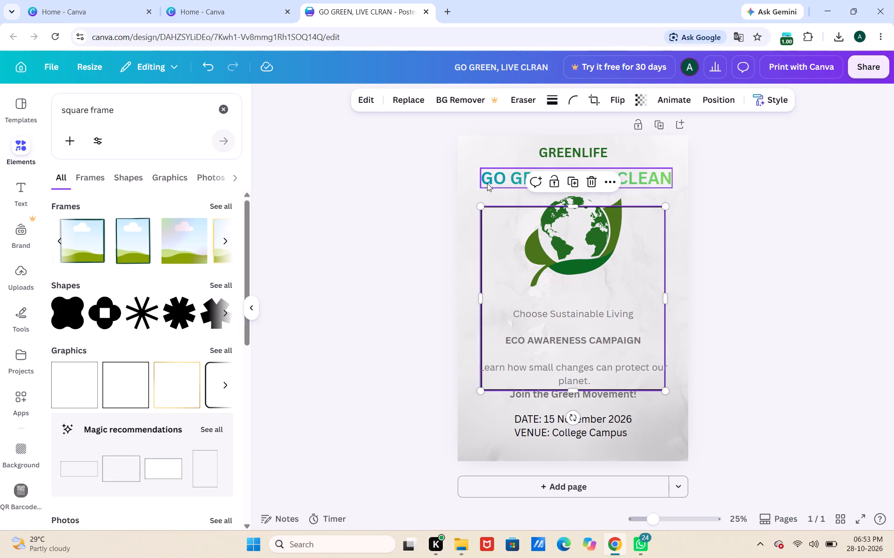
Enlarge the square outline proportionally from its upper-left corner to near the poster's left edge, about 37 wide.
drag(481, 208, 495, 152)
click(495, 152)
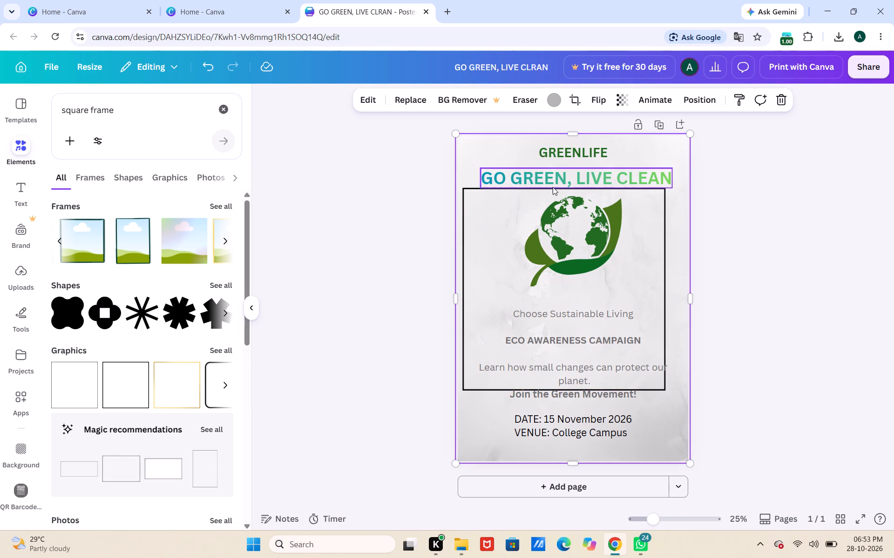
Stretch the square outline's top side up to the poster's top edge, making it about 46.5 high.
click(553, 187)
click(492, 239)
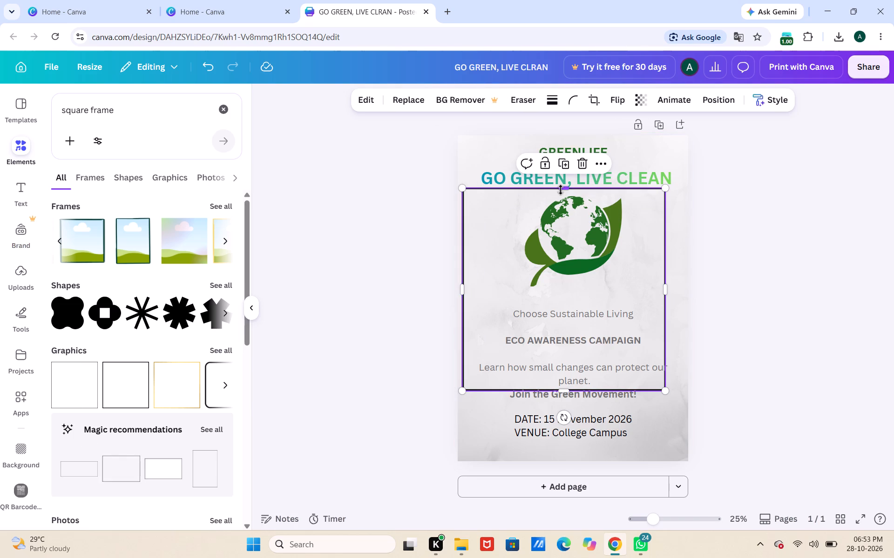
drag(561, 190, 570, 138)
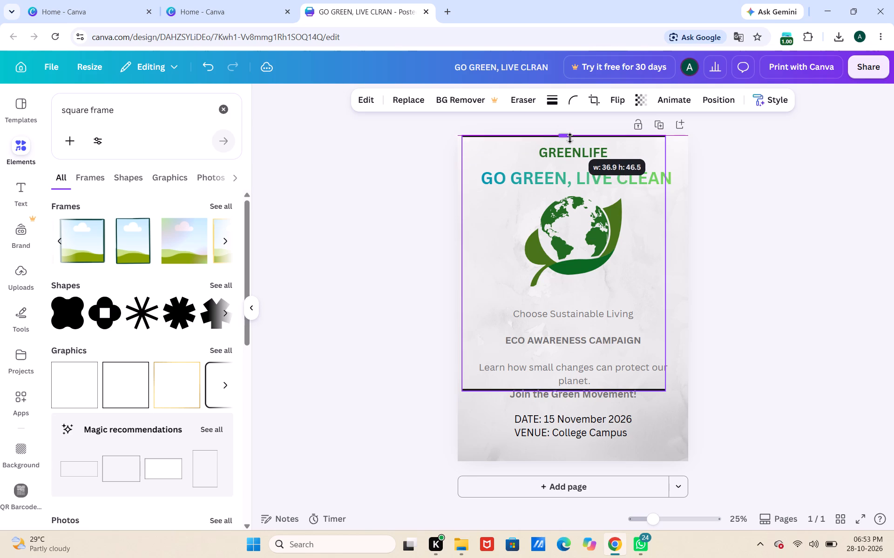
drag(570, 138, 569, 139)
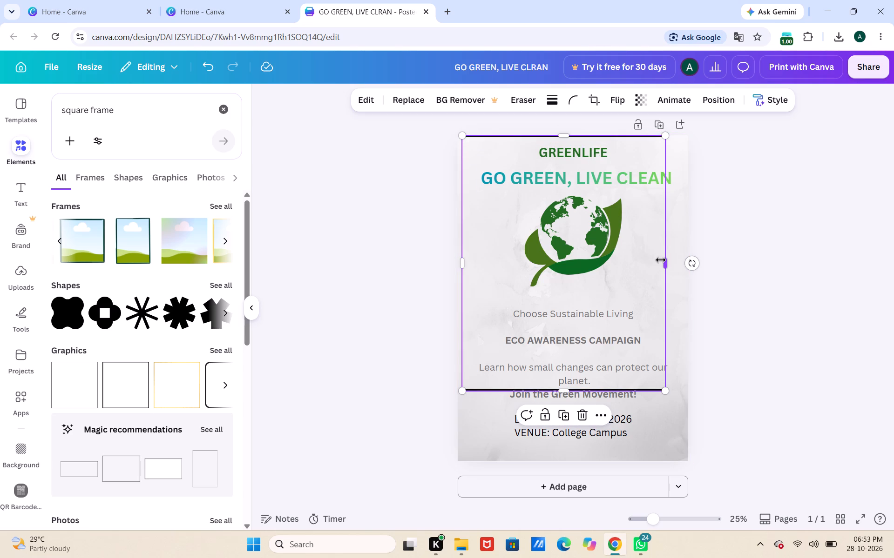
Stretch the square outline's right, bottom and left sides out to the poster's edges so it frames the whole page.
drag(662, 261, 686, 263)
drag(575, 388, 576, 458)
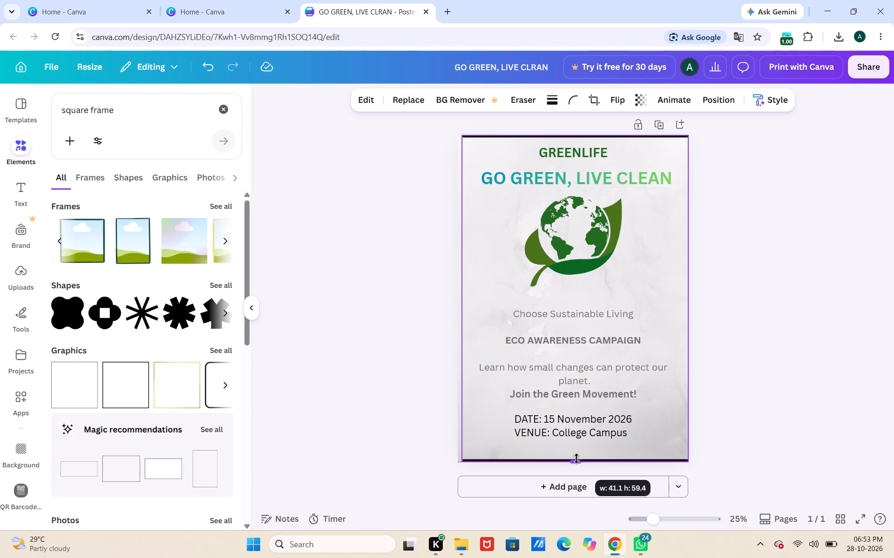
drag(576, 458, 577, 457)
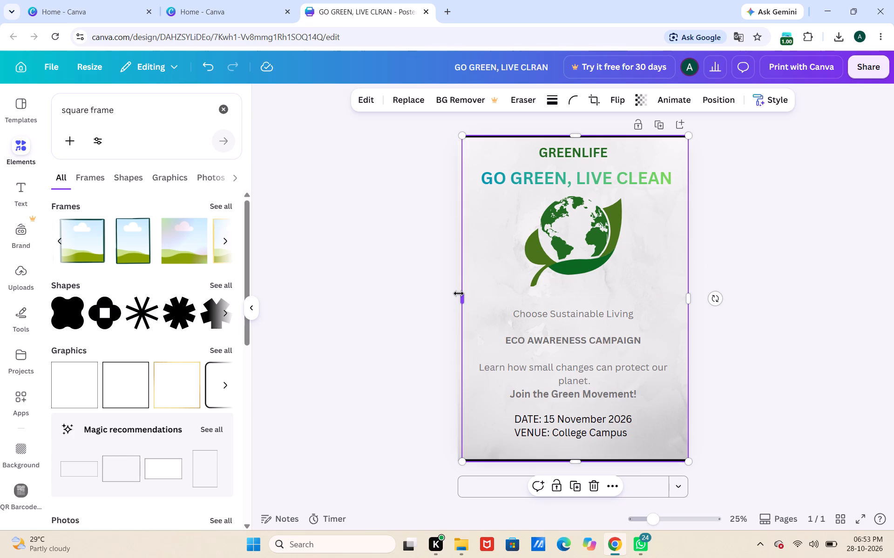
click(459, 293)
drag(459, 293, 455, 299)
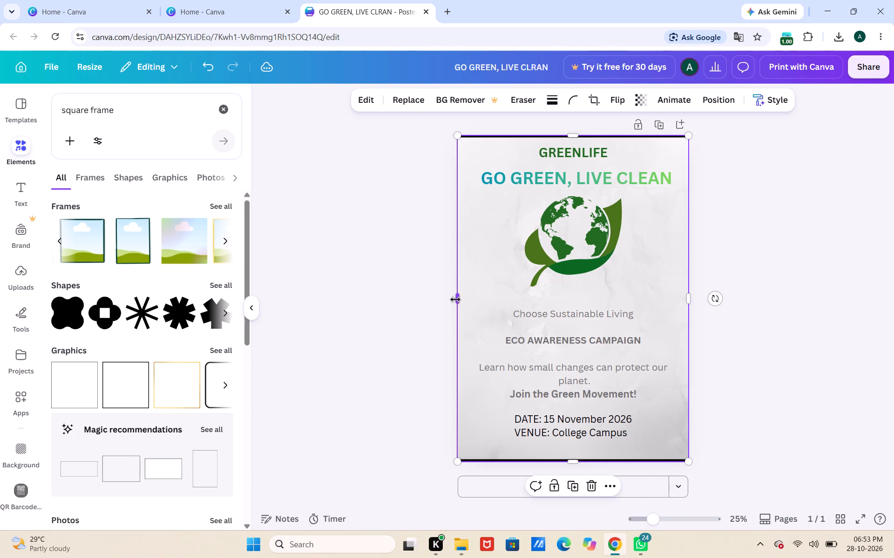